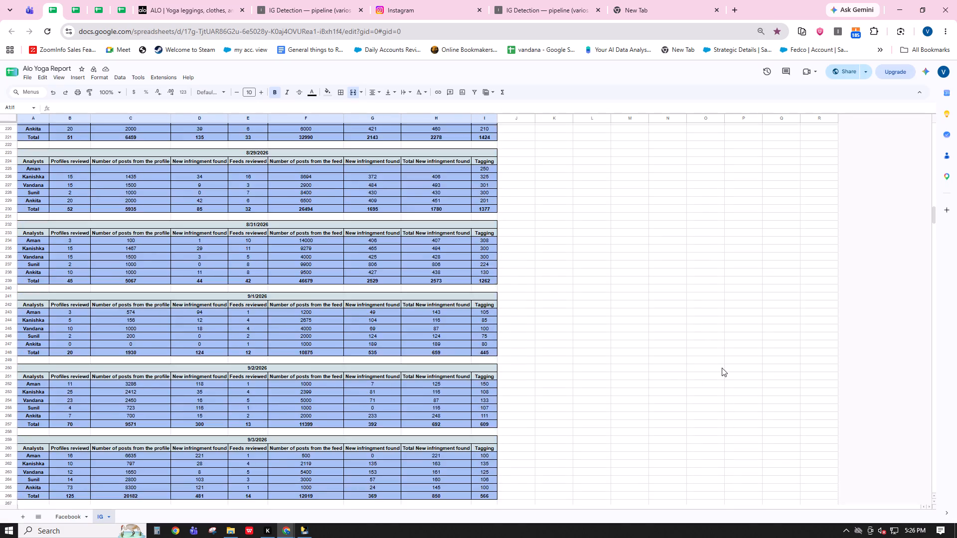
Locate Vandana's Profiles reviewed cell in the 10/30/2026 table of the Alo Yoga Report's IG sheet.
scroll(722, 368, down, 19)
scroll(591, 432, down, 6)
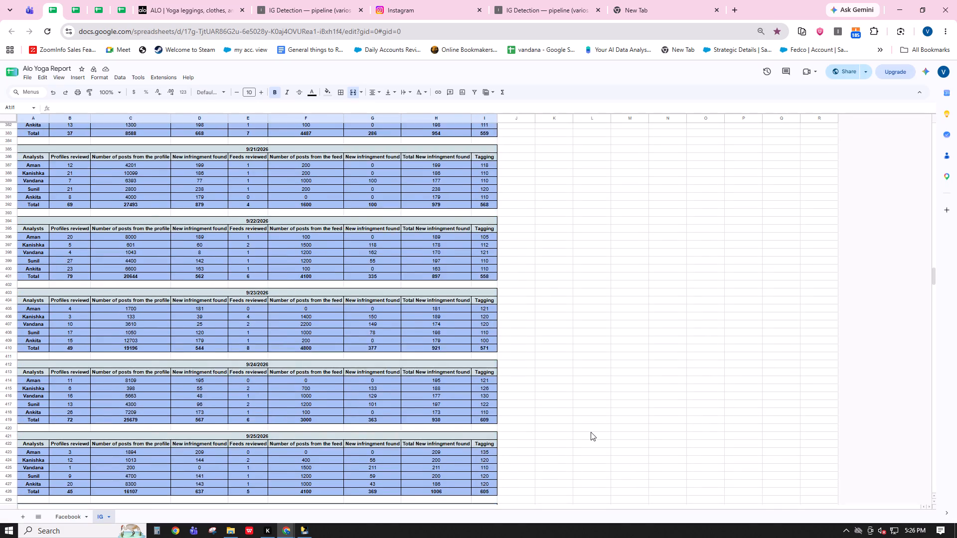
scroll(591, 432, down, 11)
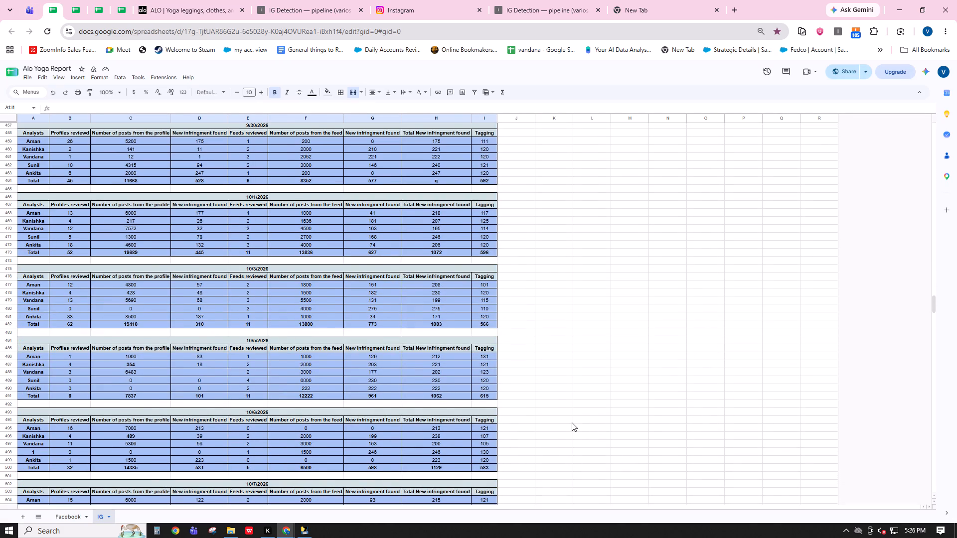
scroll(322, 35, down, 4)
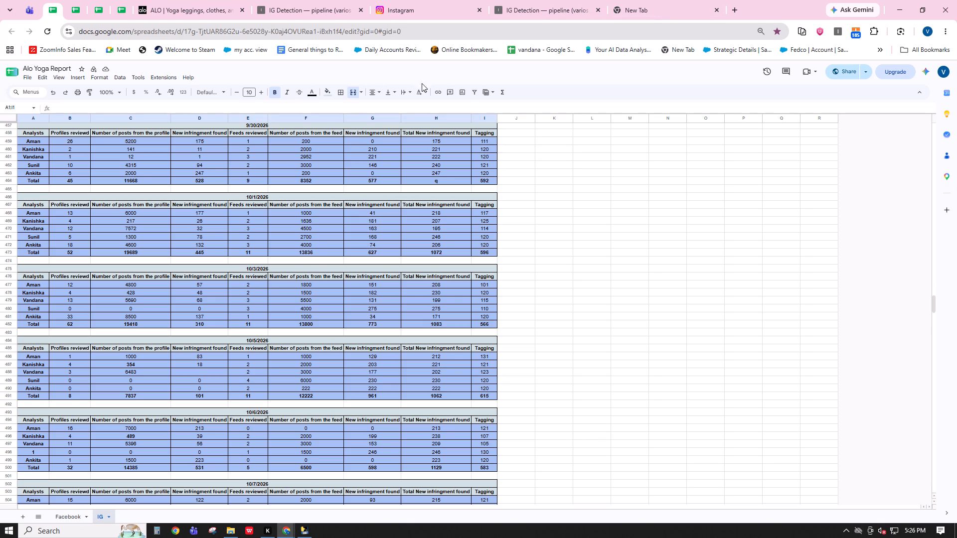
scroll(422, 83, down, 20)
scroll(422, 83, down, 2)
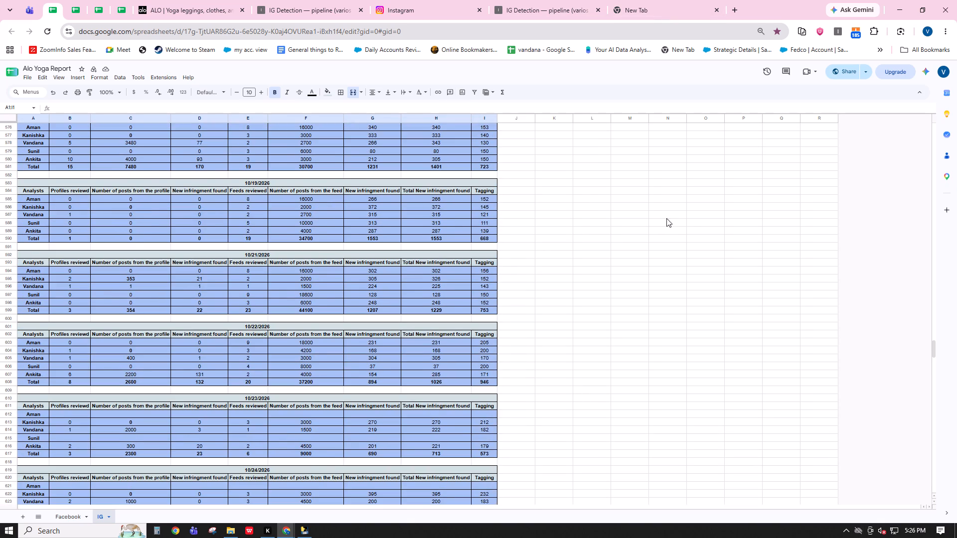
ctrl+scroll(689, 227, up, 3)
click(682, 231)
scroll(317, 40, down, 5)
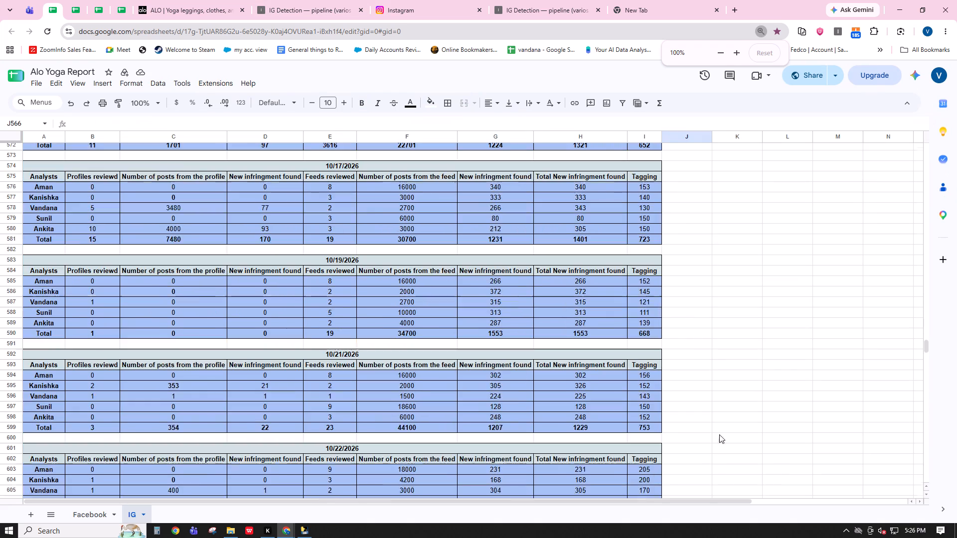
scroll(719, 434, down, 20)
scroll(719, 434, down, 3)
scroll(794, 417, up, 5)
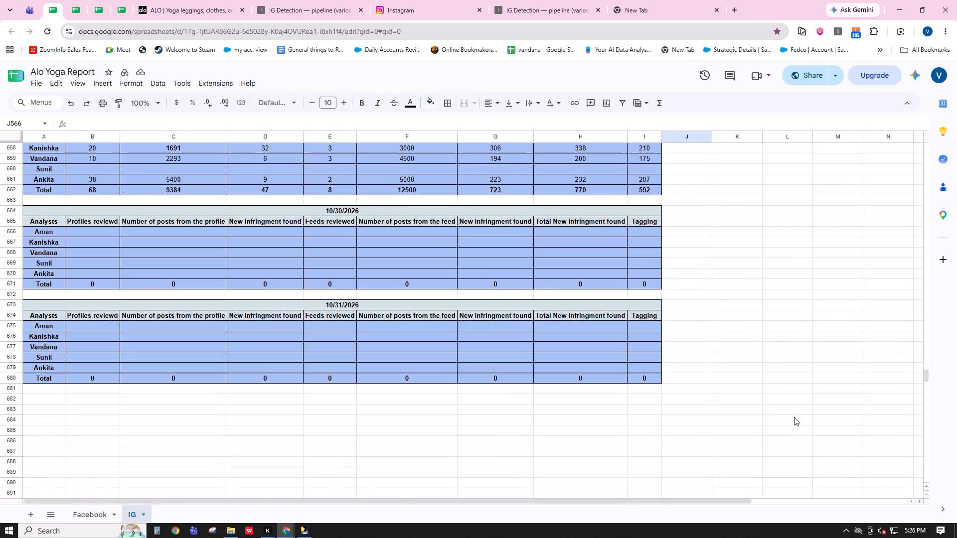
triple_click(96, 254)
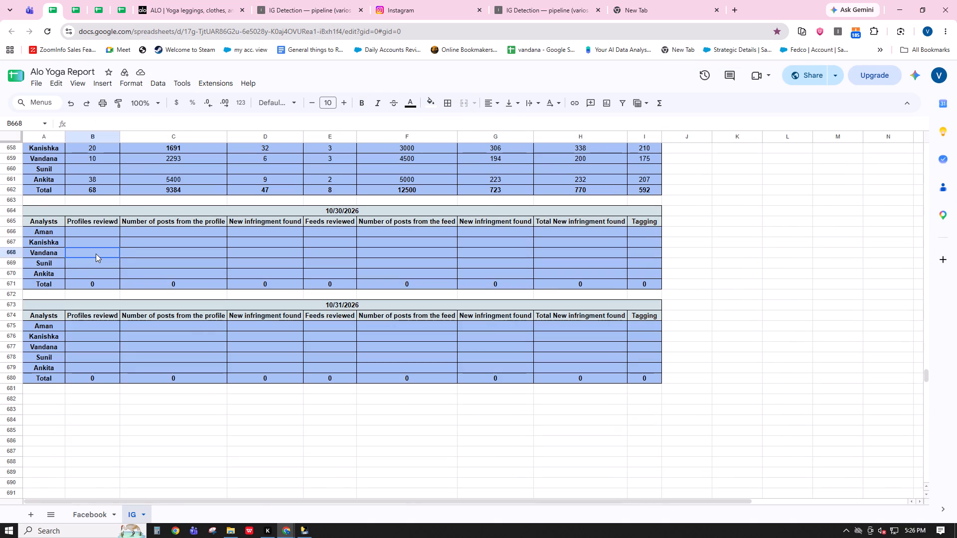
Undo the last change in the formula sheet spreadsheet.
click(106, 7)
click(126, 14)
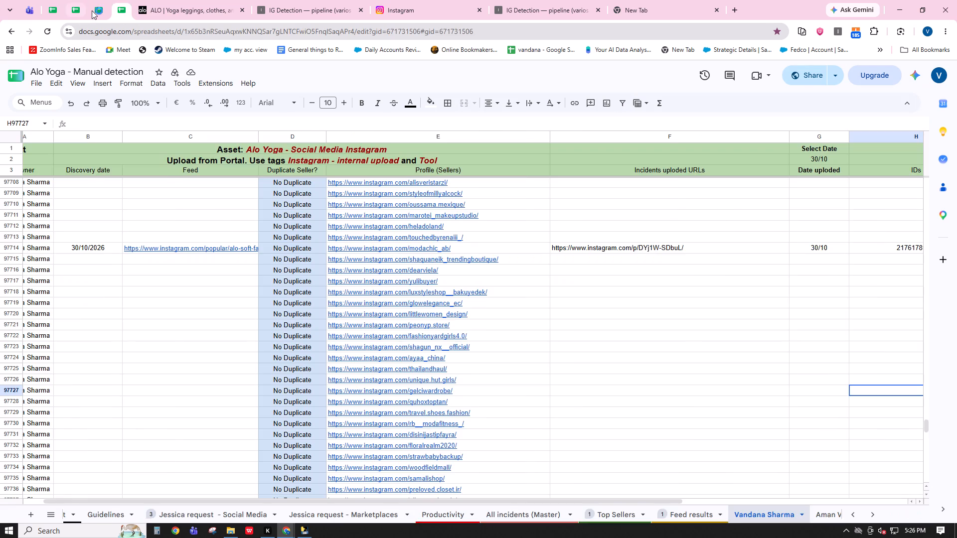
click(92, 10)
key(ctrl+z)
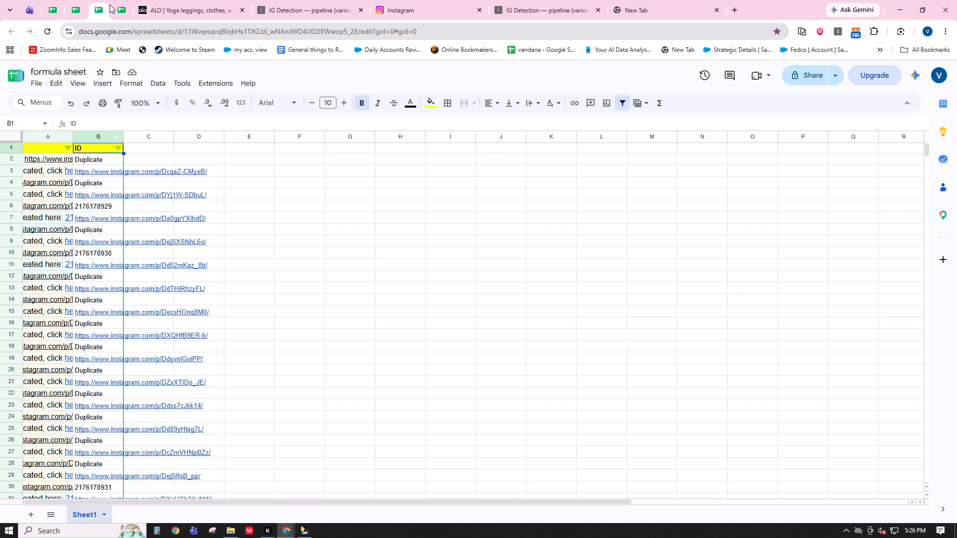
In the Alo Yoga - Manual detection spreadsheet, sum the N of post values across the feed rows dated 30/10.
click(123, 5)
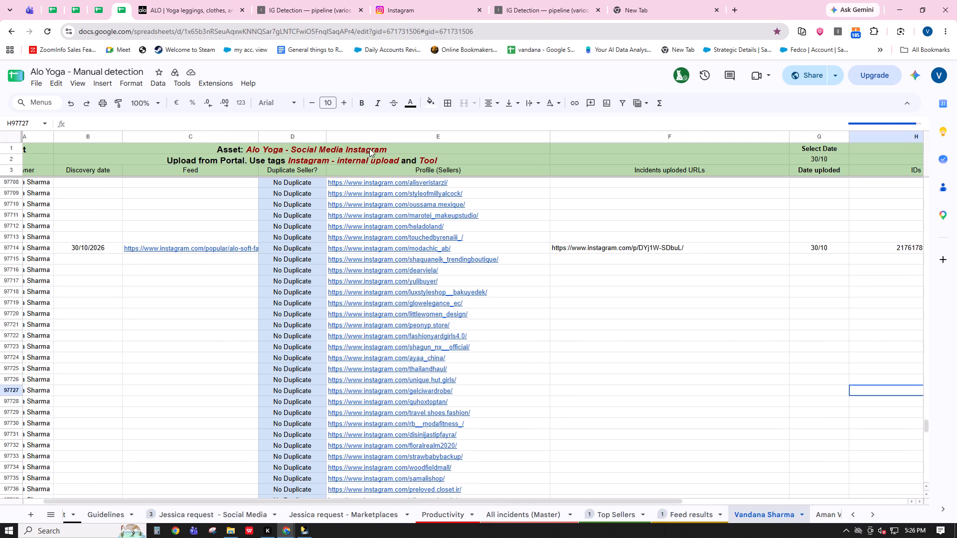
click(810, 247)
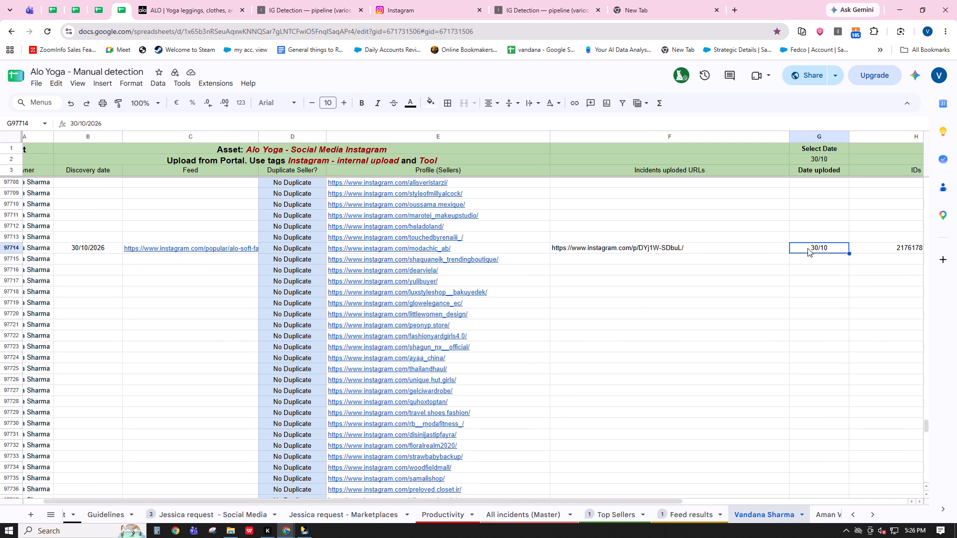
key(ctrl+shift+Down)
key(ctrl+shift+Up)
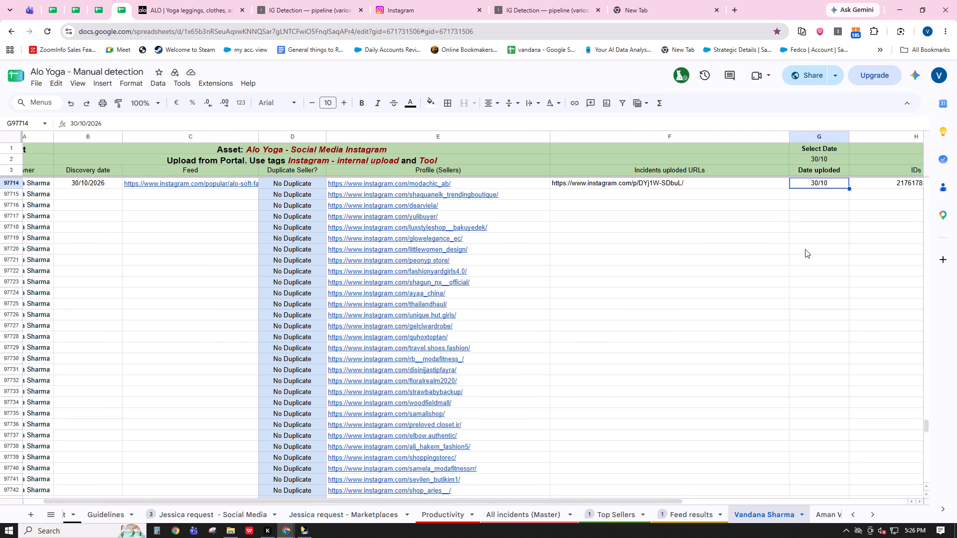
key(ctrl+shift+Up)
key(ctrl+shift+Up)
key(ctrl+shift+Down)
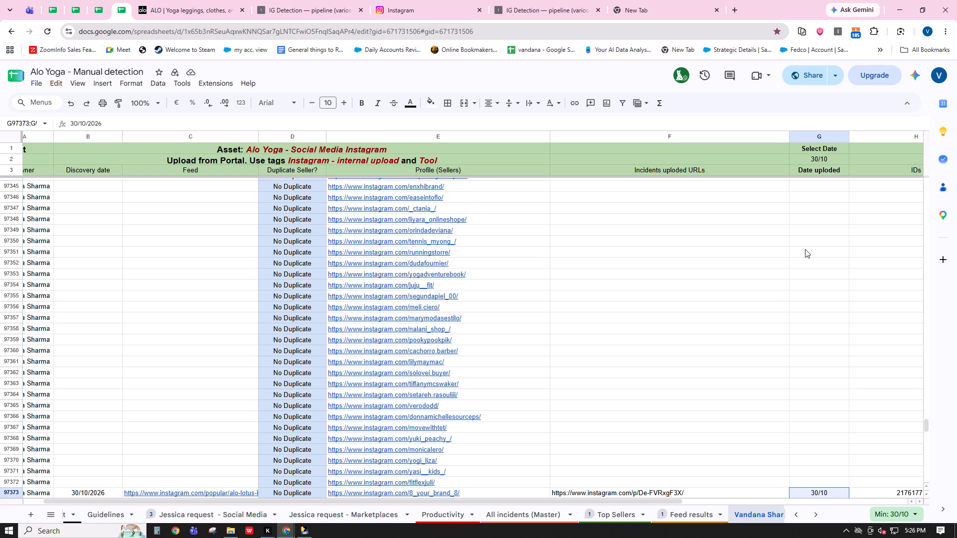
ctrl+scroll(802, 375, down, 2)
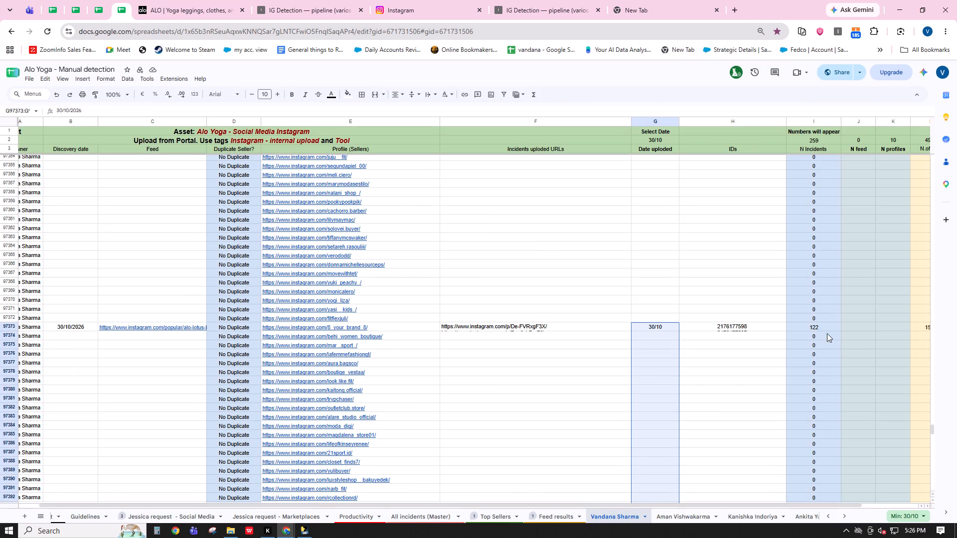
click(829, 328)
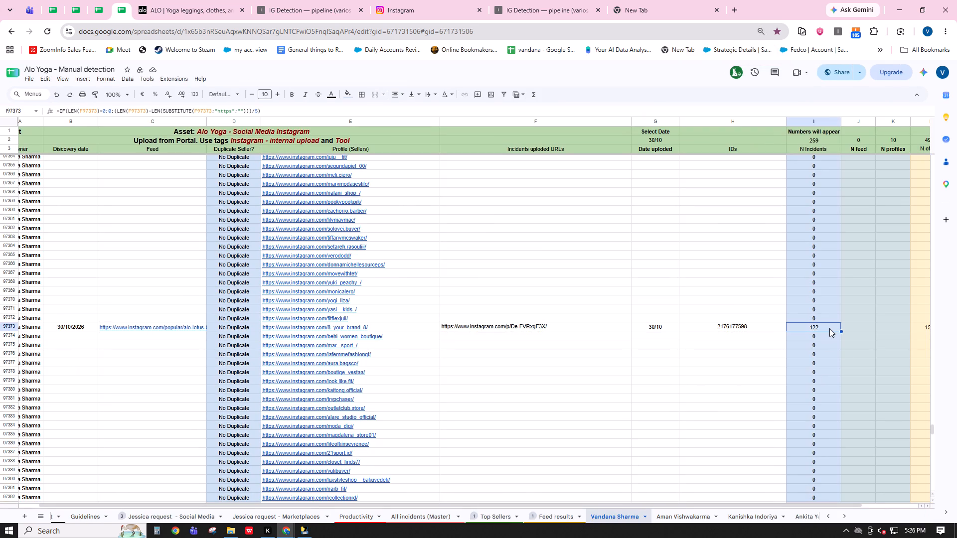
key(Right)
key(Right)
key(Right)
key(ctrl+shift+Down)
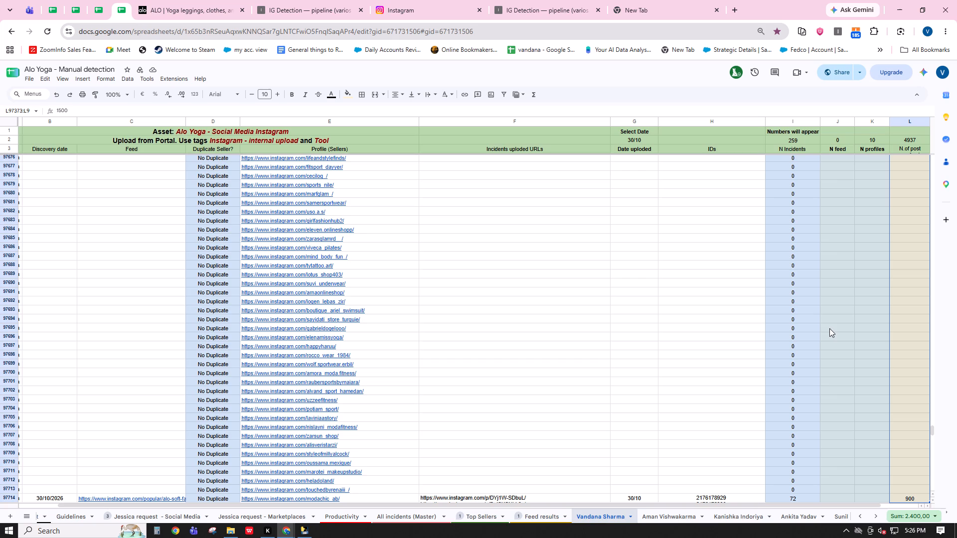
In Vandana's 10/30/2026 row of the Alo Yoga Report, enter 2 feeds reviewed and 2400 posts from the feed.
click(50, 14)
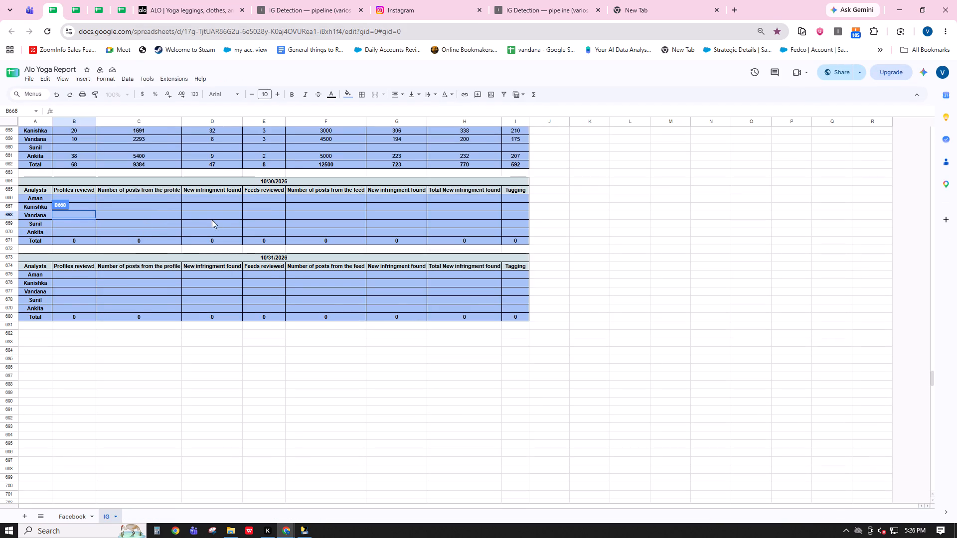
click(264, 215)
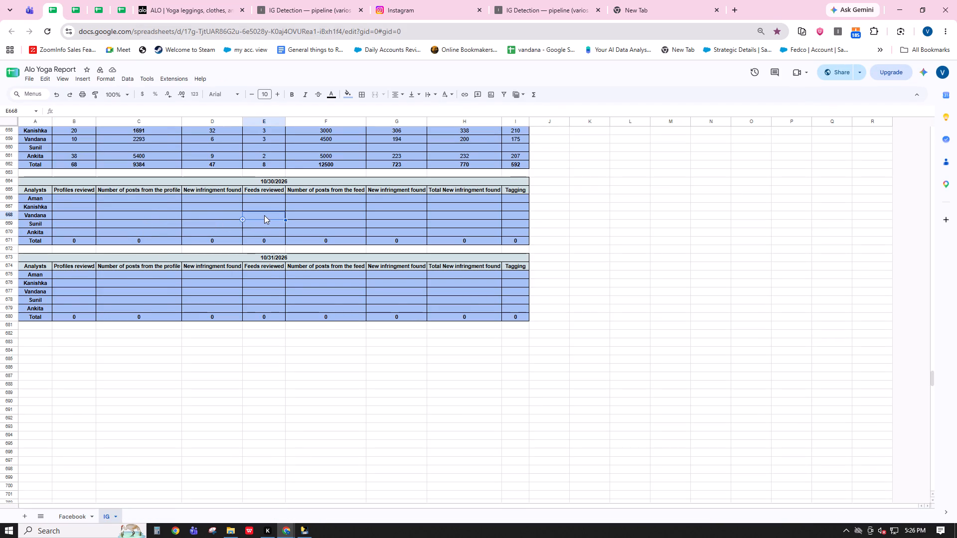
key(2)
key(Right)
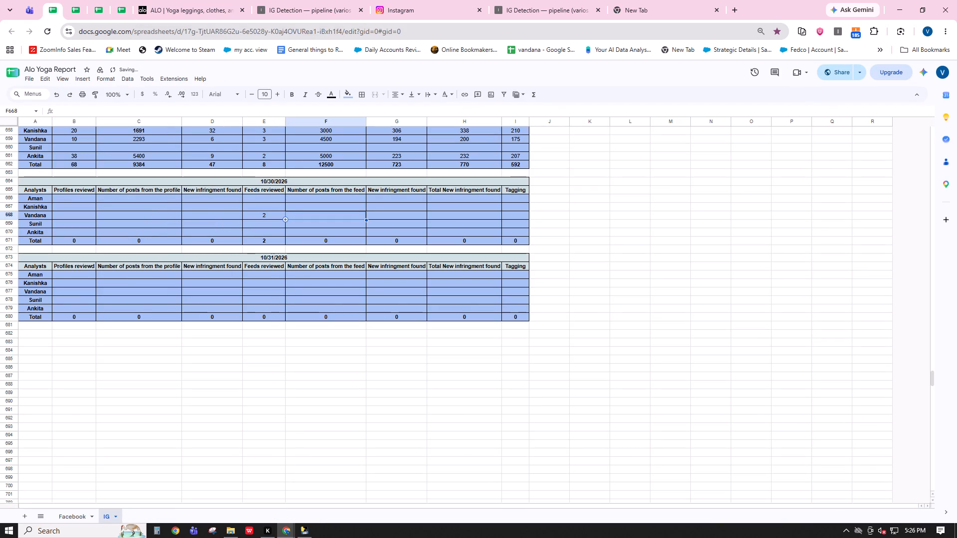
text(2400)
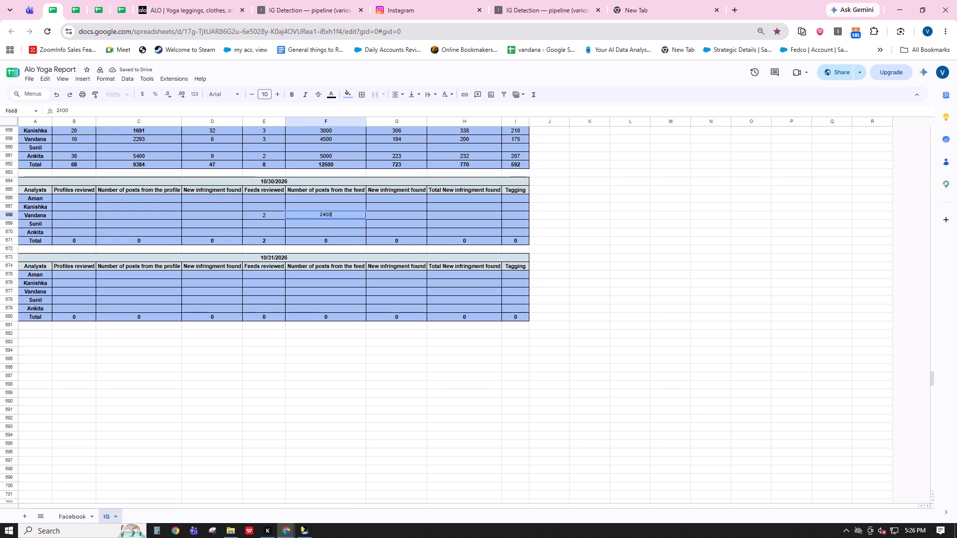
key(Right)
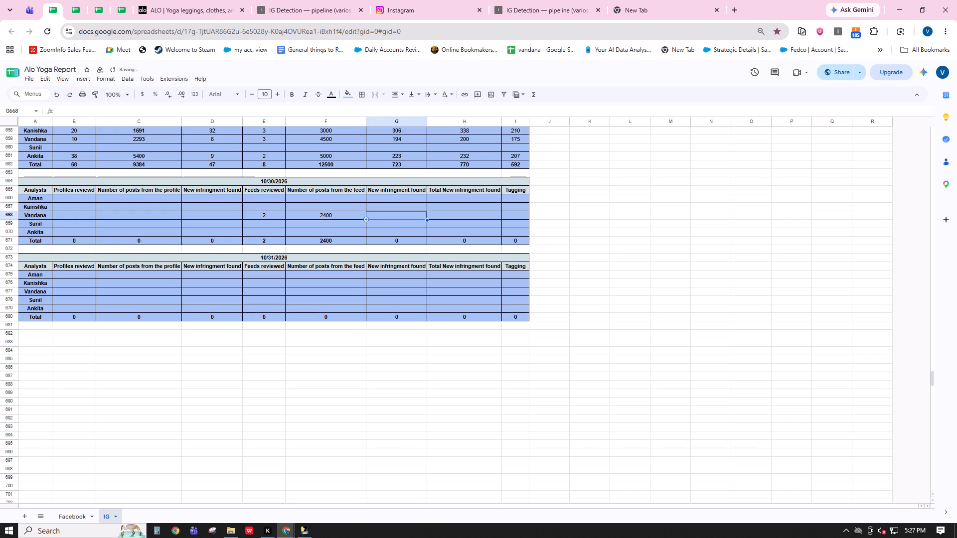
Check the N Incidents figure in Manual detection and enter 259 as Vandana's Total New infringement found for 10/30/2026.
key(Right)
key(alt+Tab)
key(alt+Tab)
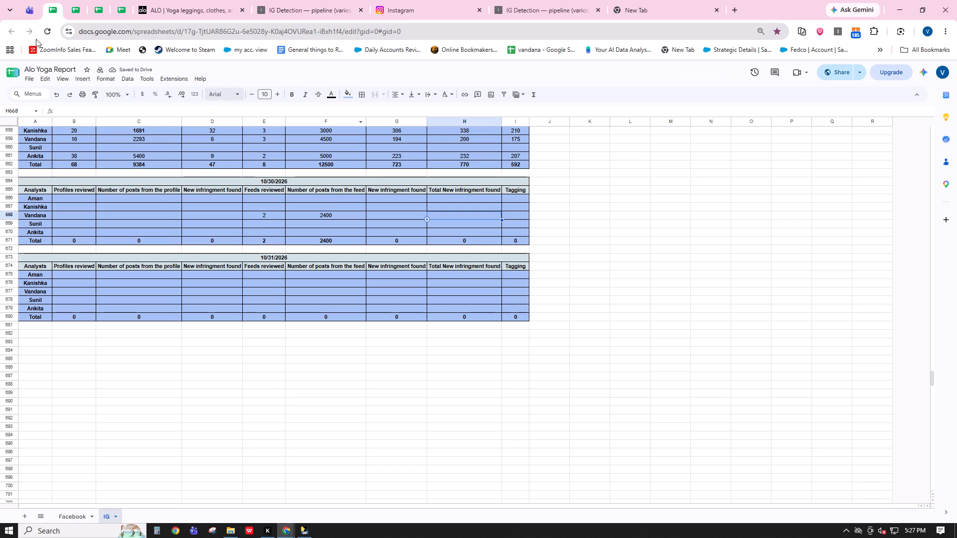
click(119, 5)
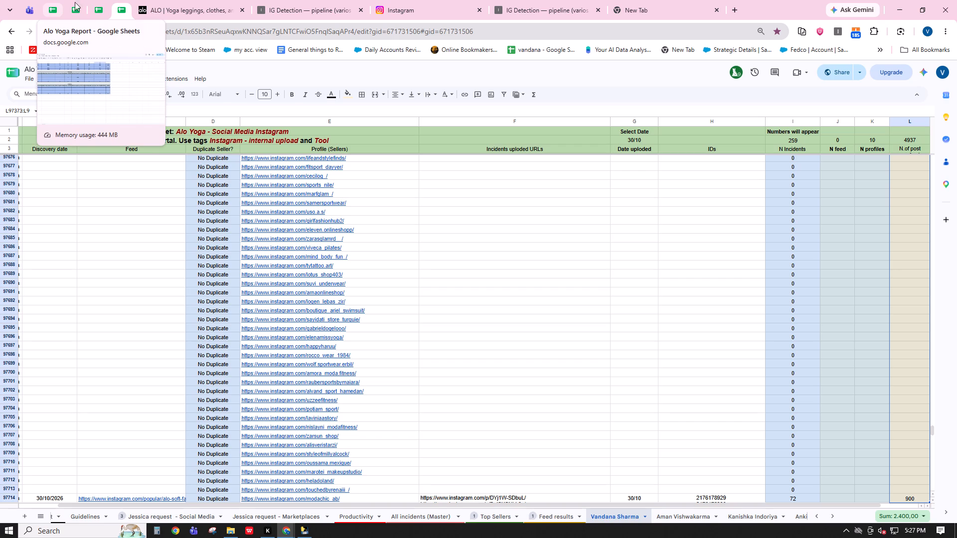
click(52, 4)
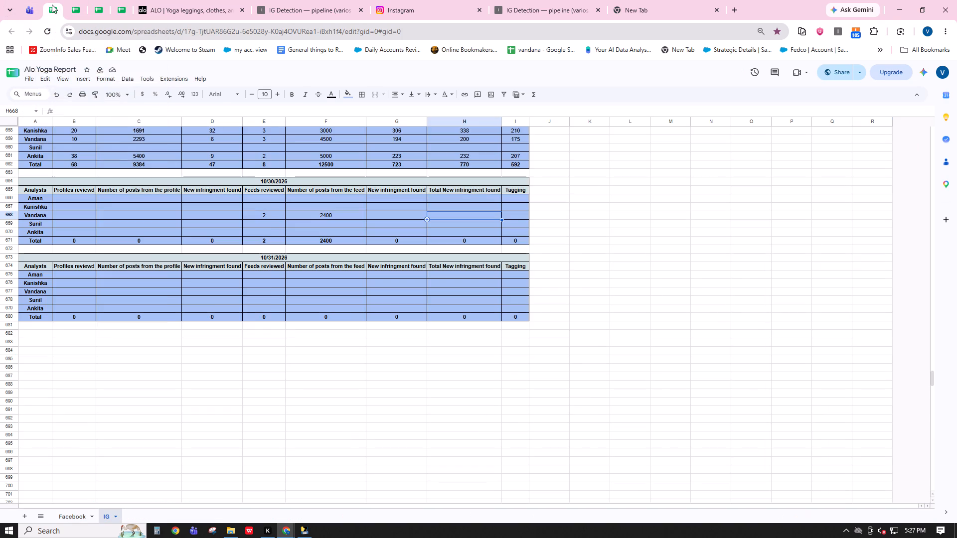
text(259)
key(Left)
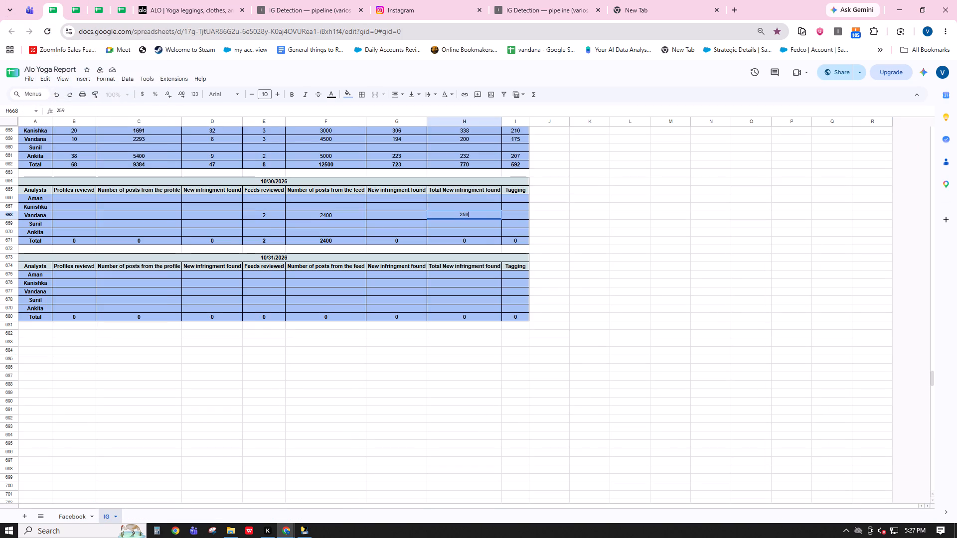
Calculate 259-65 using the Infringement figure in Manual detection, and enter 194 as Vandana's new infringement found from the feed.
click(114, 9)
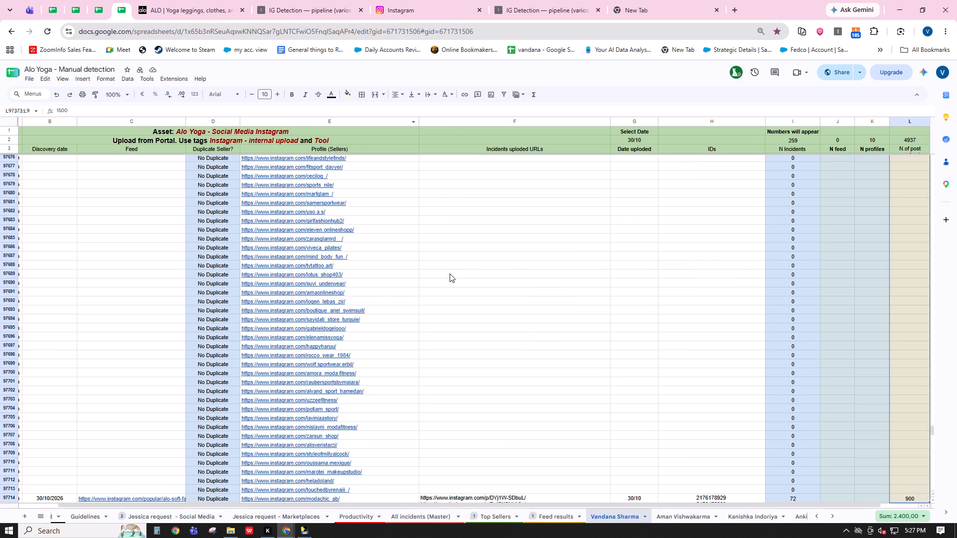
scroll(182, 338, down, 1)
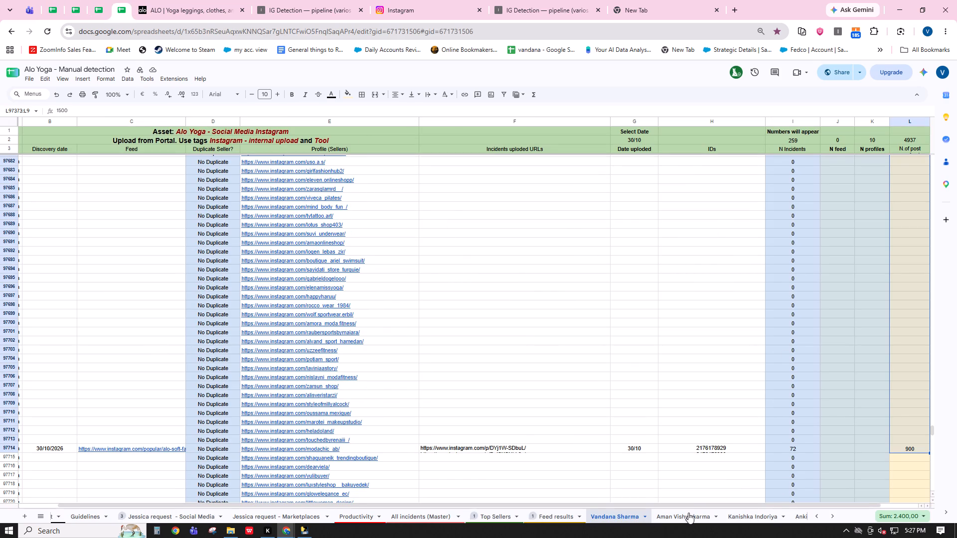
drag(691, 505, 824, 499)
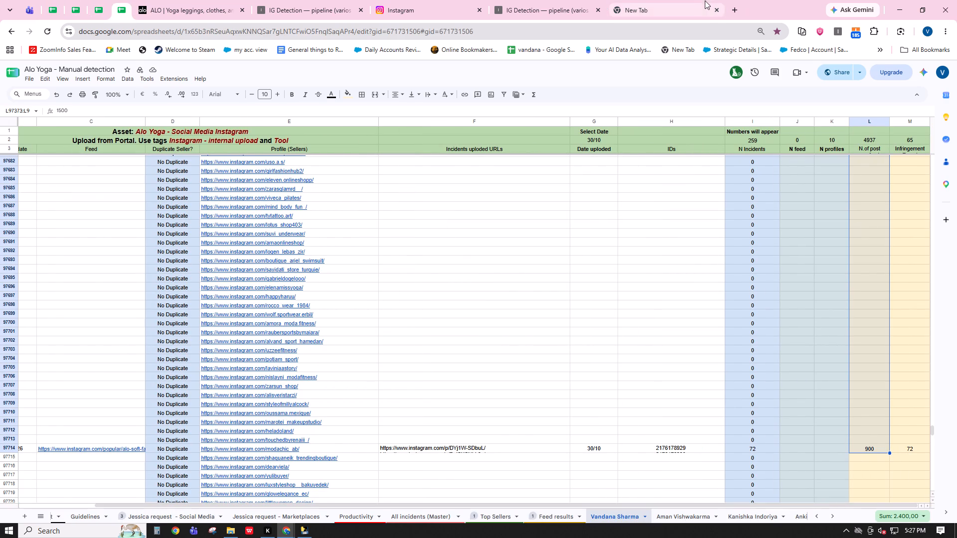
click(700, 6)
click(676, 39)
click(679, 32)
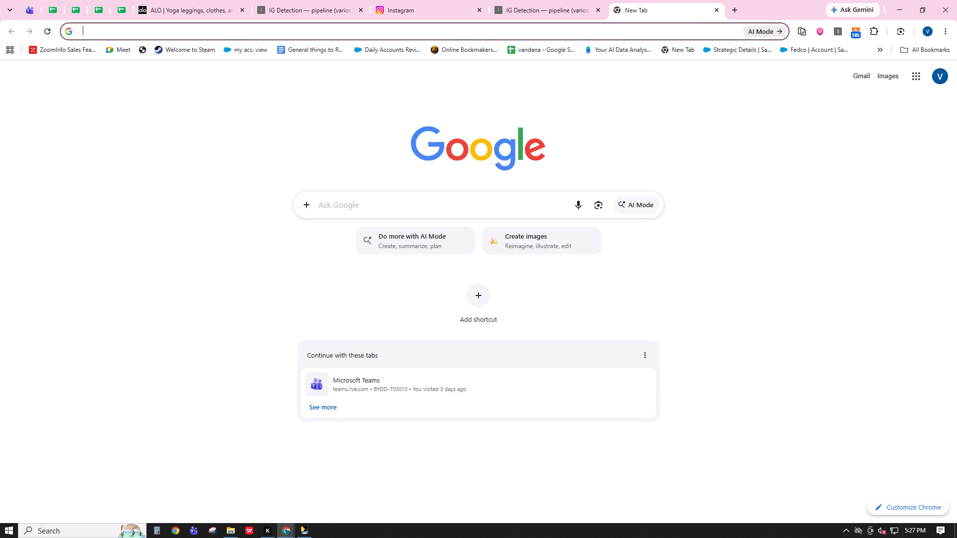
text(259-65)
click(55, 3)
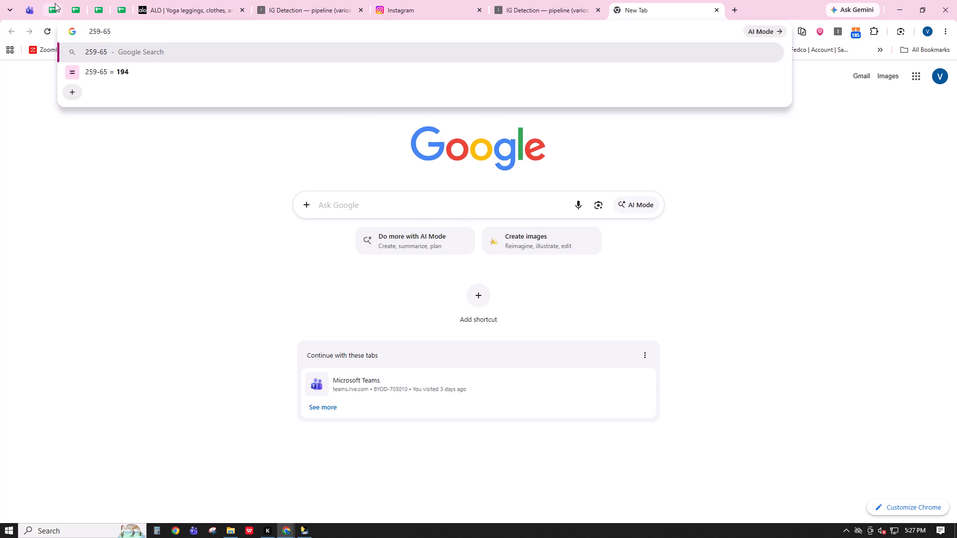
text(194)
key(Left)
Complete Vandana's 10/30/2026 profile figures from Manual detection: 10 profiles reviewed, 4937 posts from the profile and 65 new infringement found.
key(Left)
key(Left)
key(Left)
key(Left)
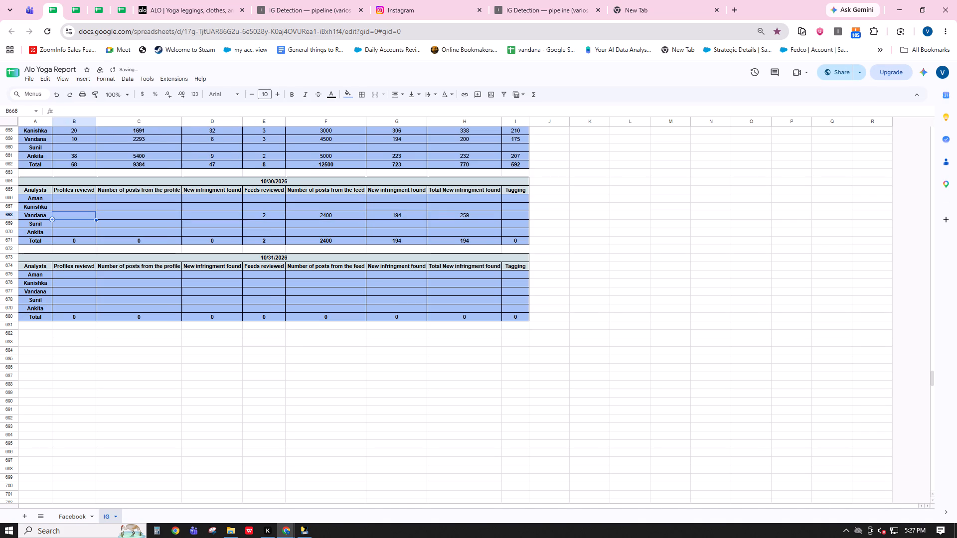
click(126, 5)
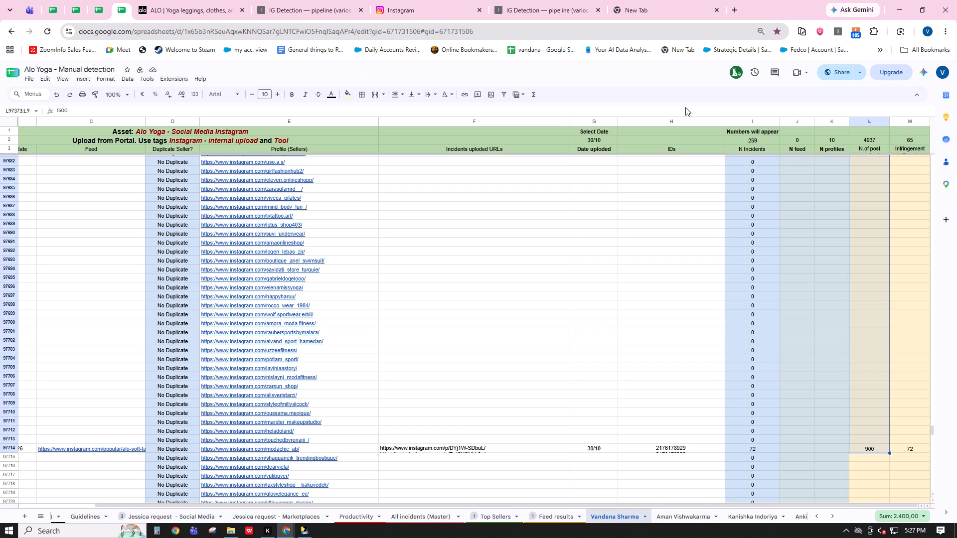
click(52, 8)
text(10)
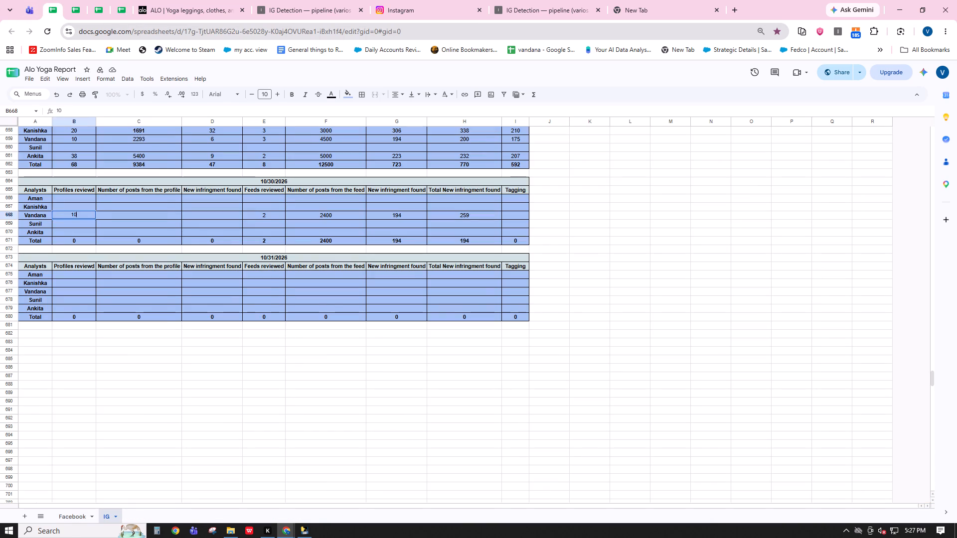
key(Right)
text(4937)
key(Right)
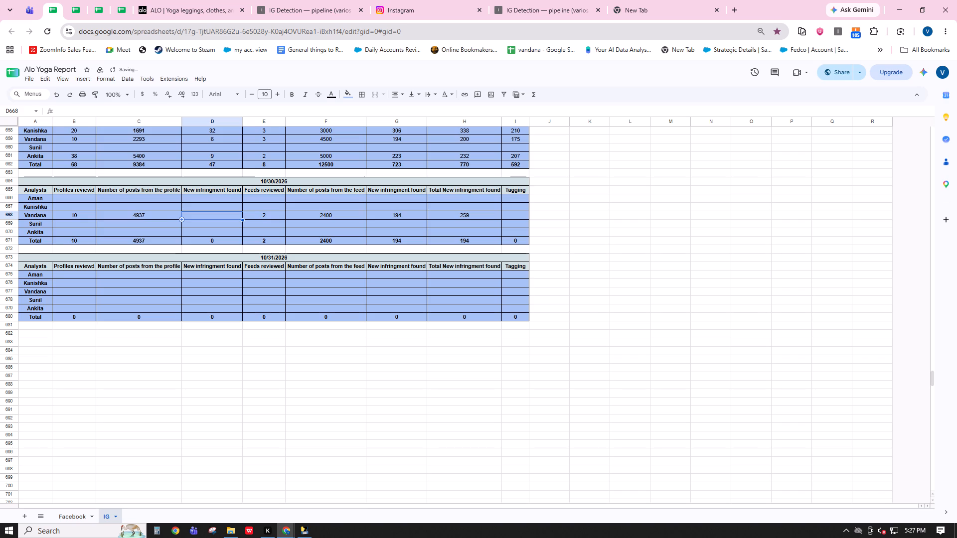
text(65)
key(Right)
key(Right)
key(Right)
key(Right)
key(Right)
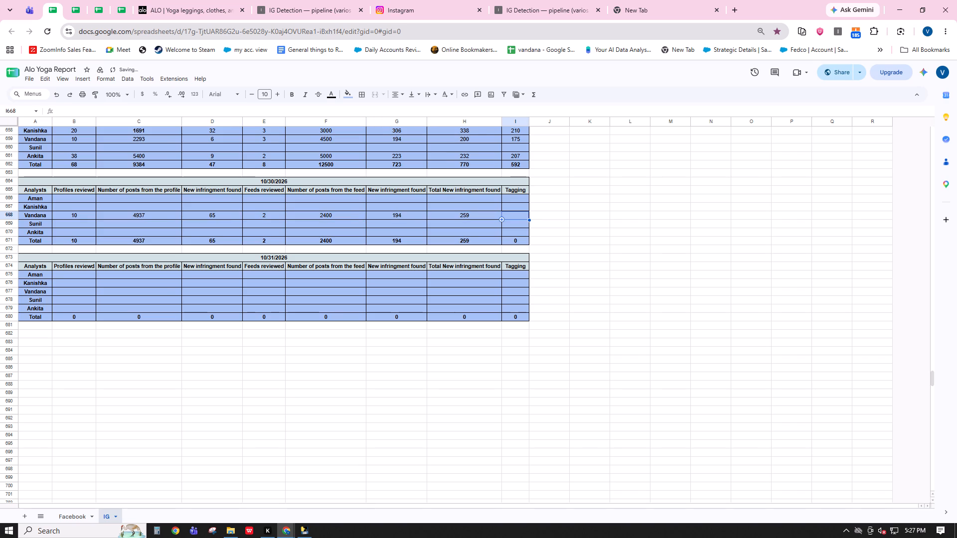
Enter 185 as Vandana's Tagging figure for 10/30/2026 in the Alo Yoga Report.
text(185)
key(Return)
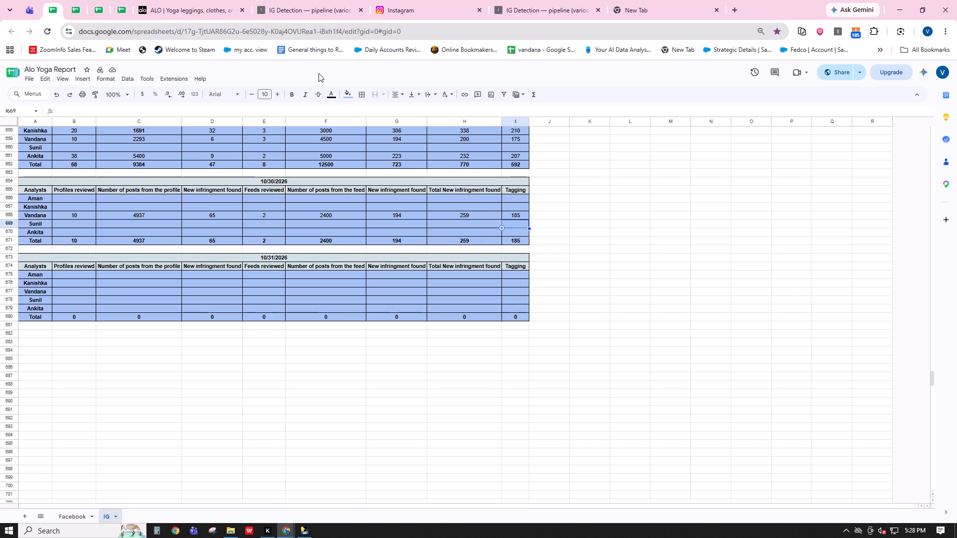
Calculate 194+65 in the browser's address bar to cross-check the N Incidents figure in Manual detection.
click(655, 0)
click(651, 22)
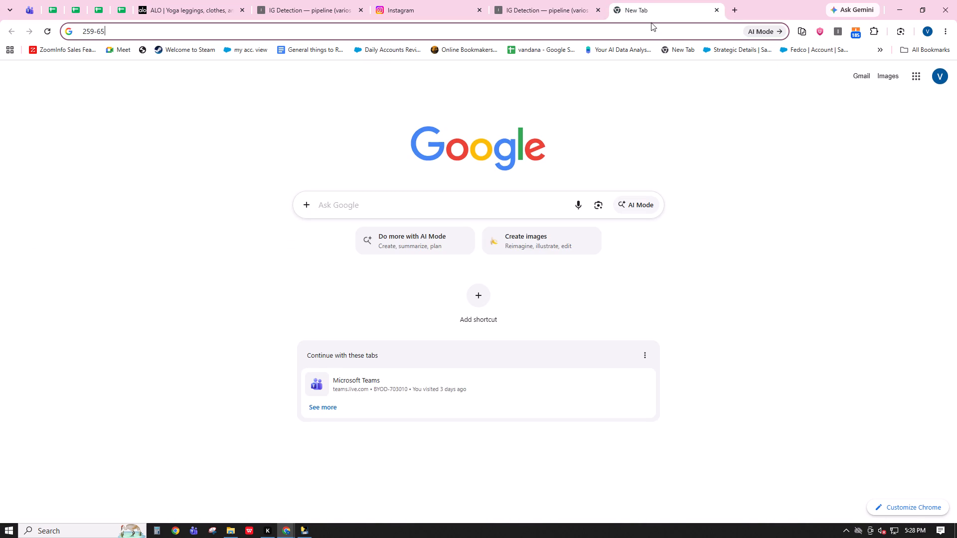
click(650, 29)
triple_click(645, 32)
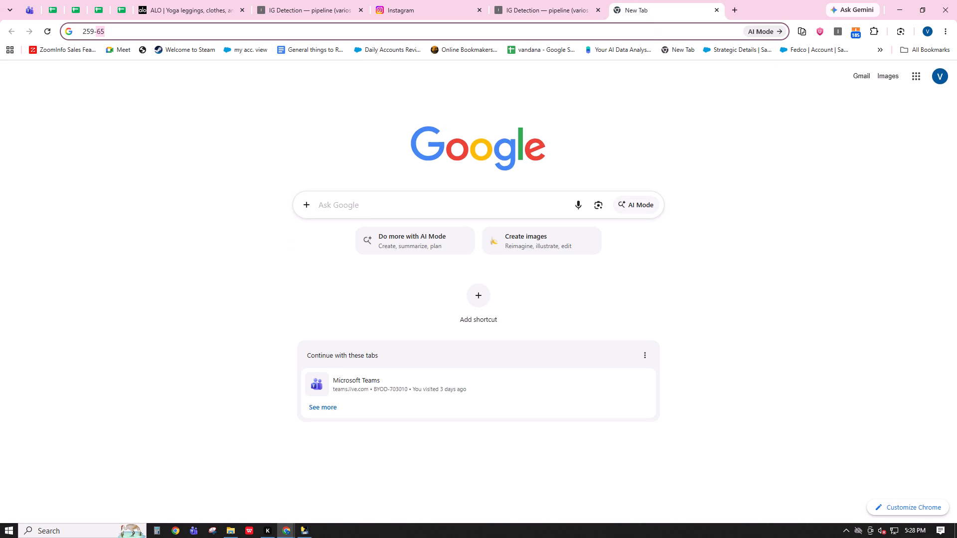
click(645, 32)
click(118, 7)
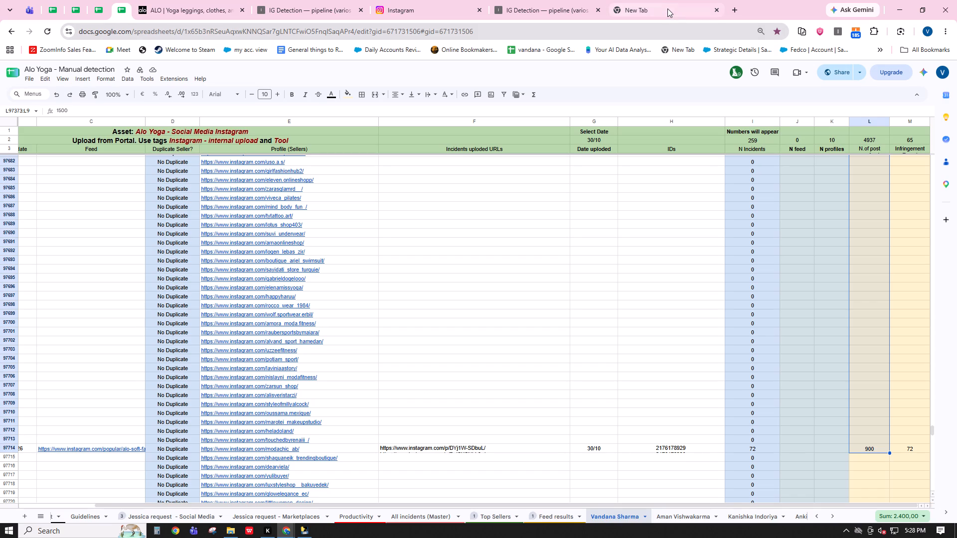
click(668, 7)
triple_click(669, 27)
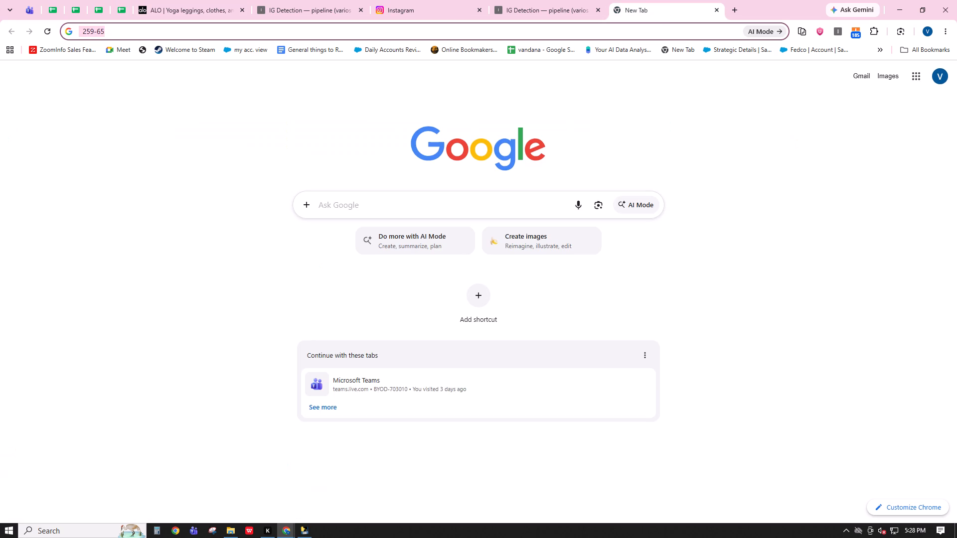
text(194+65)
click(113, 1)
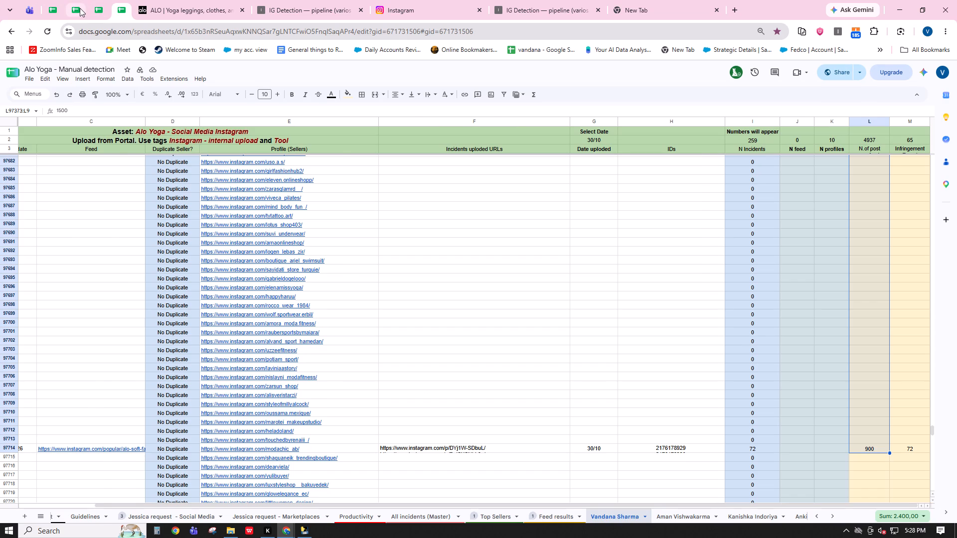
In Vandana's sheet of Daily Report Alo Yoga, copy the 10/29/2026 block and paste it twice below, at rows 77 and 82.
click(80, 8)
scroll(559, 157, down, 11)
drag(78, 184, 247, 210)
key(ctrl+c)
click(83, 228)
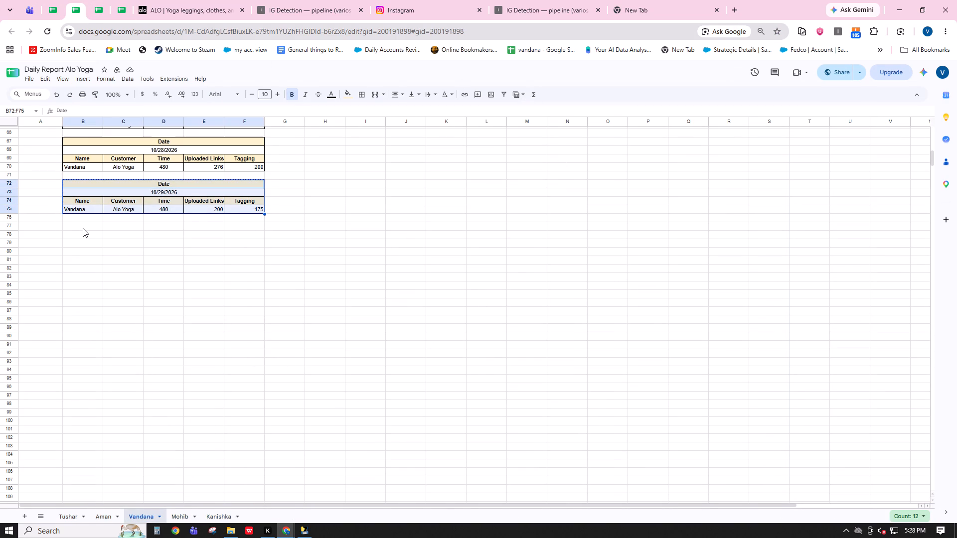
key(ctrl+v)
click(83, 268)
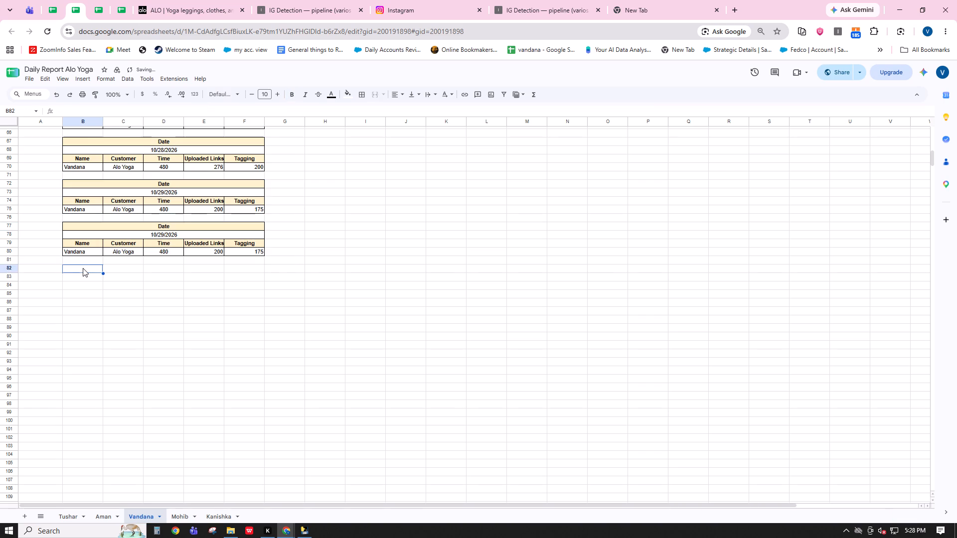
key(ctrl+v)
Change the dates of the two pasted blocks to 10/30/2026 and 10/31/2026.
triple_click(165, 235)
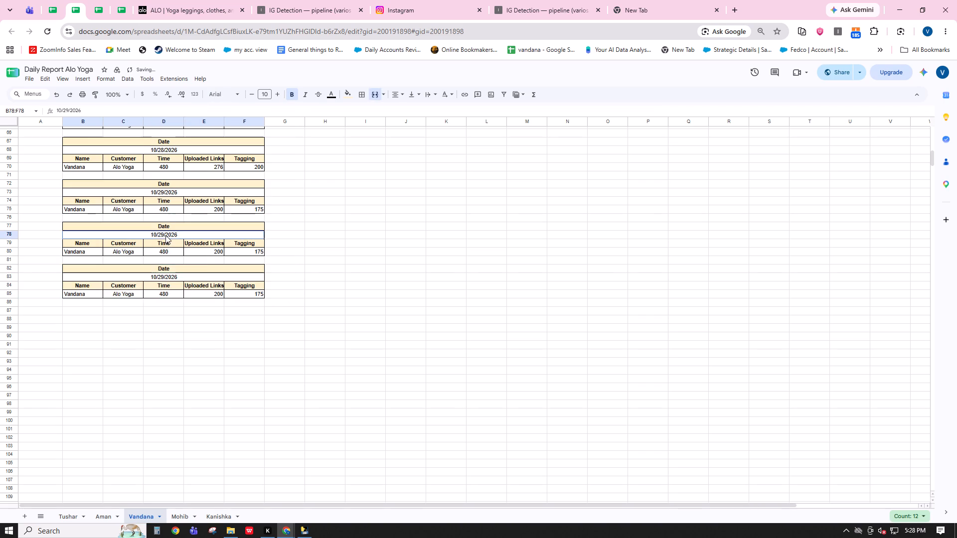
click(187, 317)
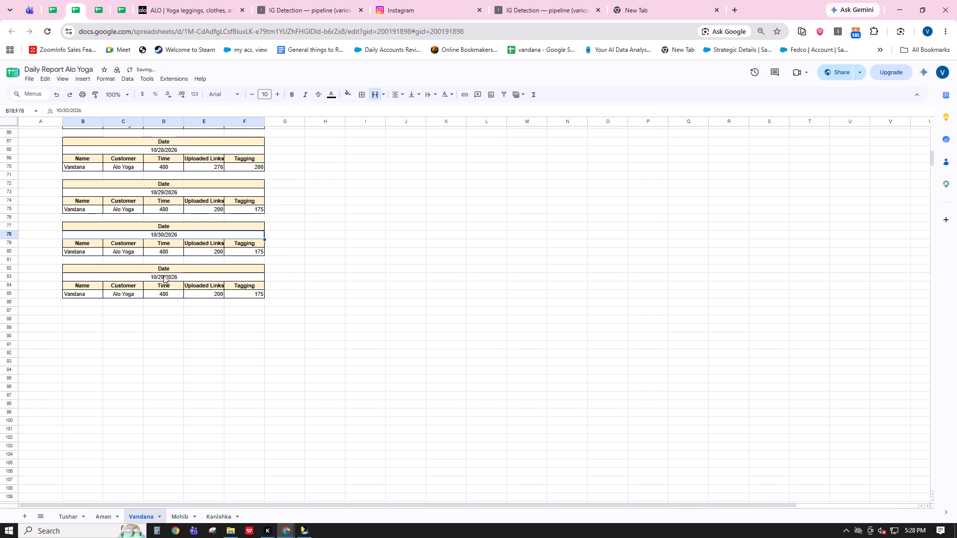
triple_click(164, 277)
click(197, 359)
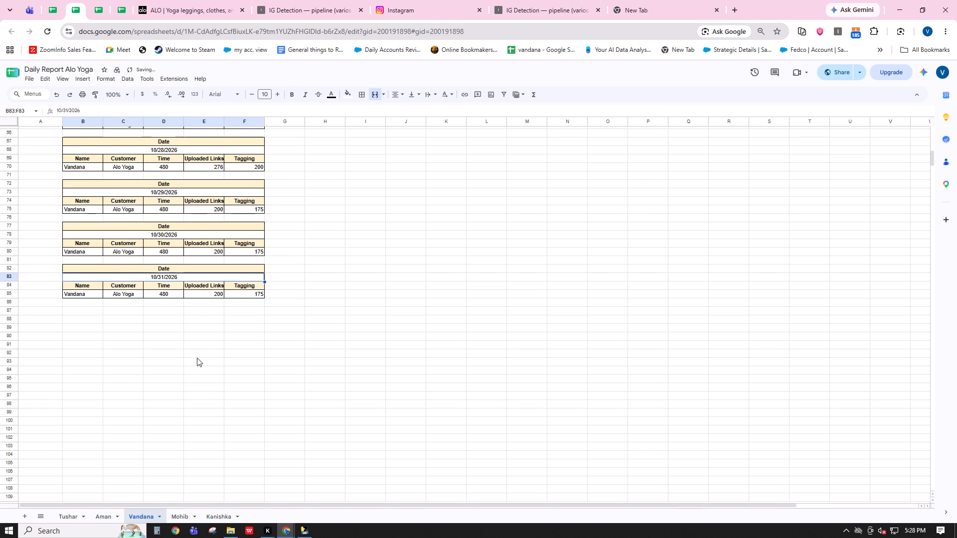
Clear the Uploaded Links, Tagging and Time values in the 10/31/2026 block.
click(208, 294)
key(Delete)
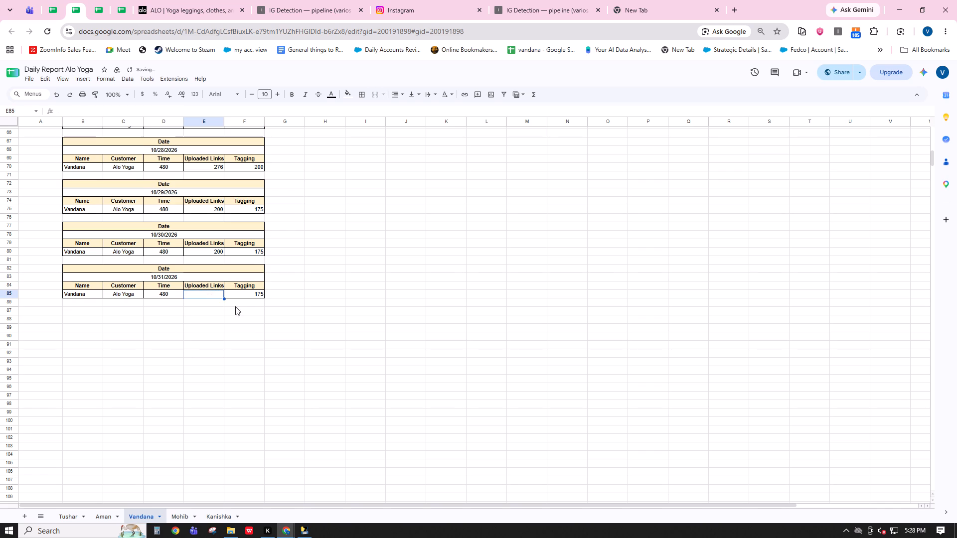
click(242, 295)
key(Delete)
click(174, 294)
key(Delete)
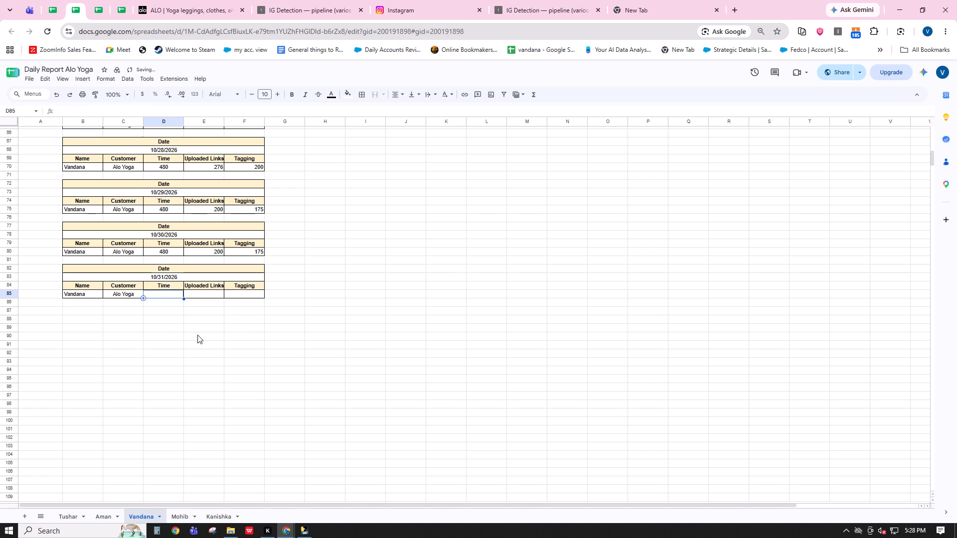
click(197, 335)
Open the Uploaded Links value in the 10/30/2026 block for editing and delete its old digits.
triple_click(210, 255)
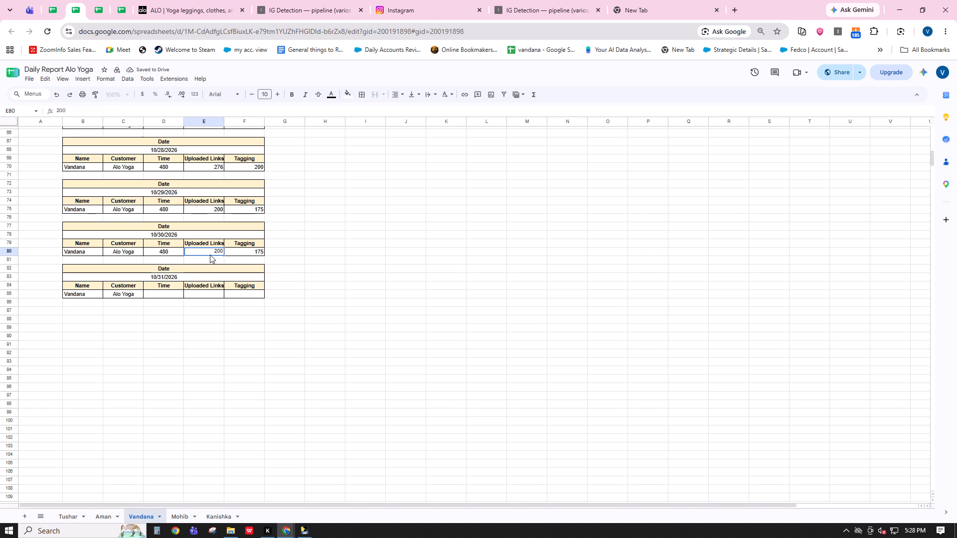
click(210, 255)
key(BackSpace)
key(BackSpace)
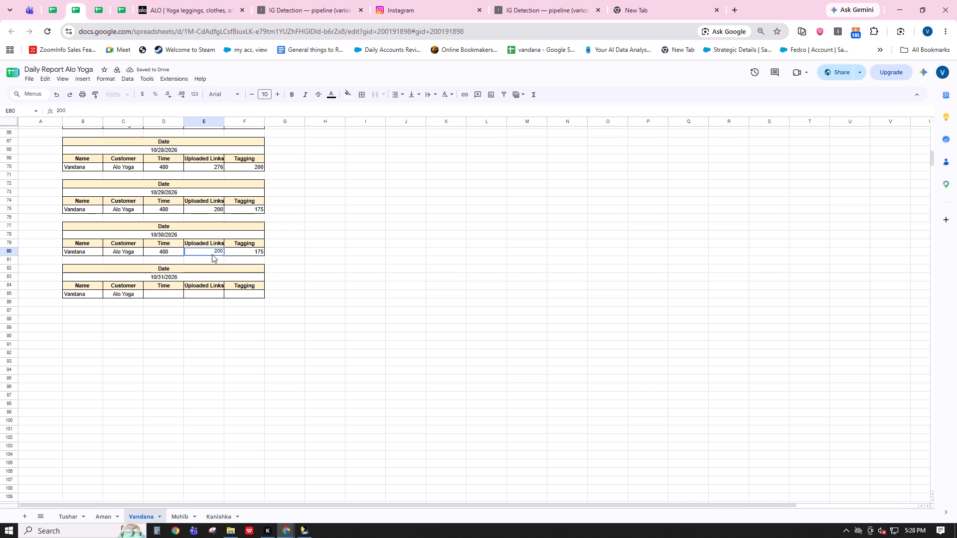
In the 10/30/2026 block, set Uploaded Links to 259 and Tagging to 185.
double_click(215, 253)
key(BackSpace)
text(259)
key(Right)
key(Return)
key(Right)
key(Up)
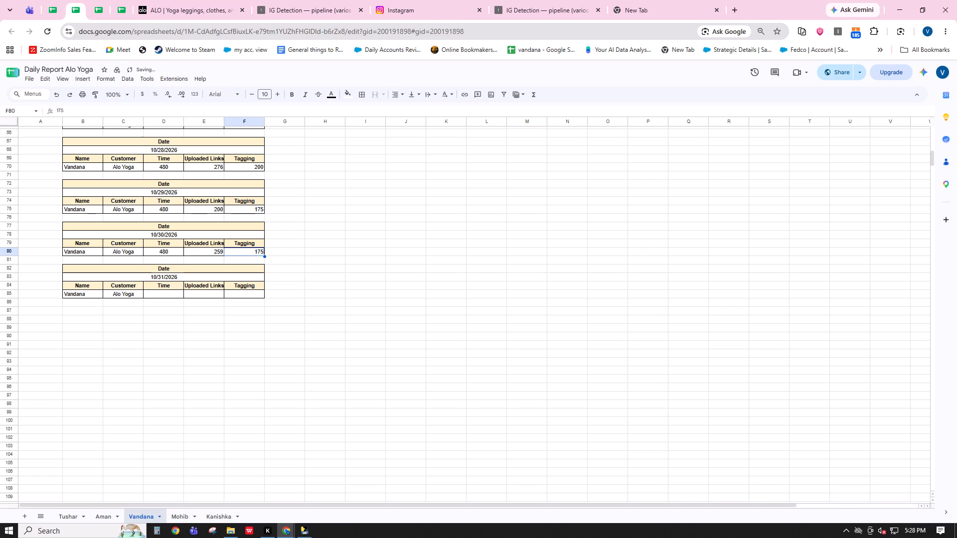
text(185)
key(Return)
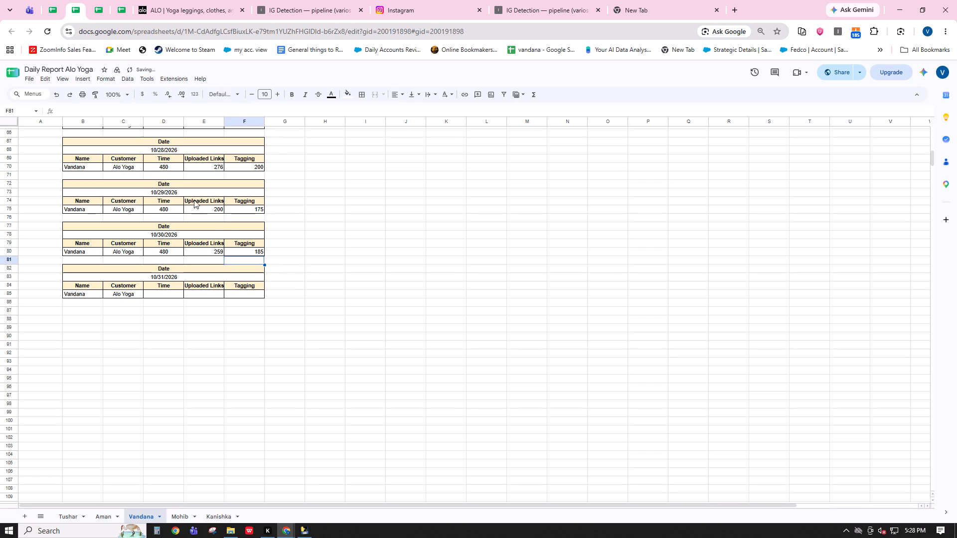
Review the 10/30/2026 figures across Alo Yoga - Manual detection, the IG sheet of Alo Yoga Report, and Daily Report Alo Yoga.
click(126, 12)
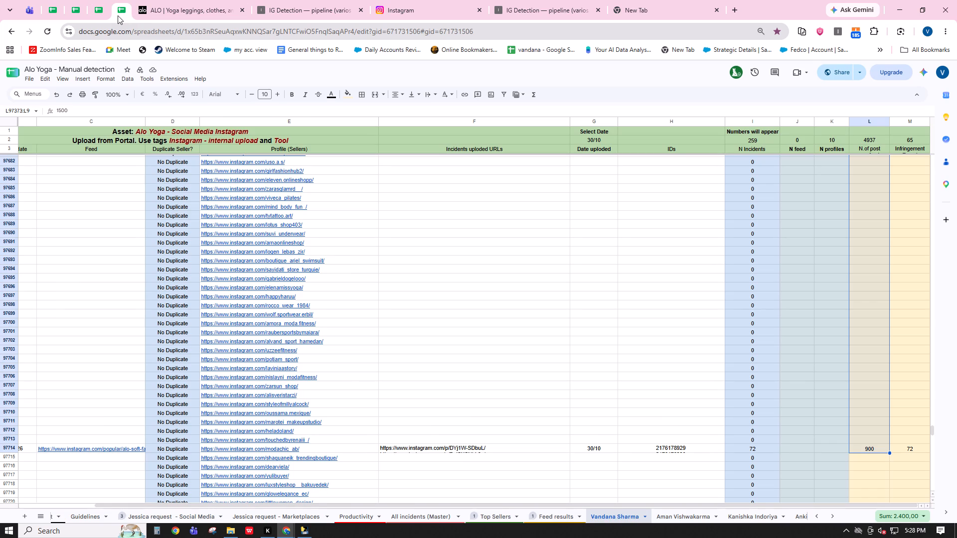
click(55, 6)
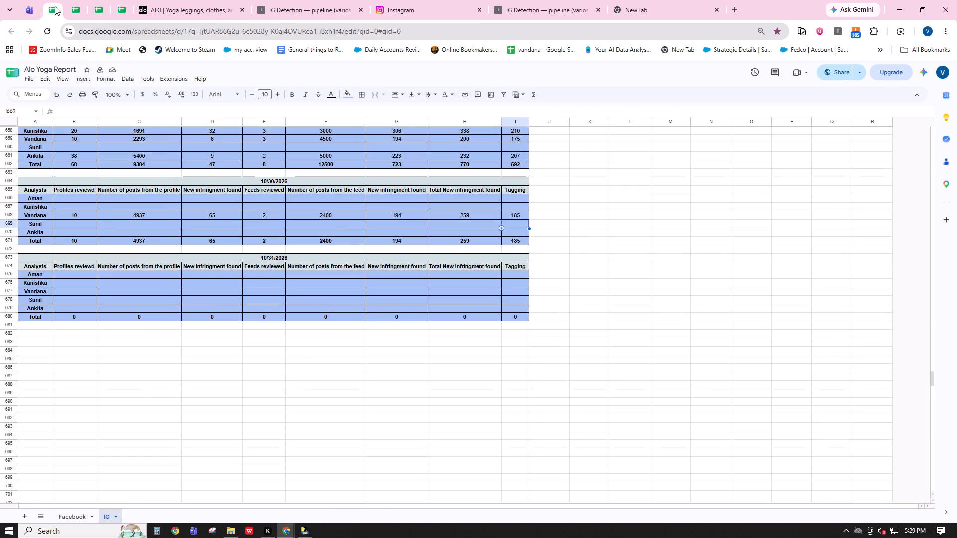
click(578, 245)
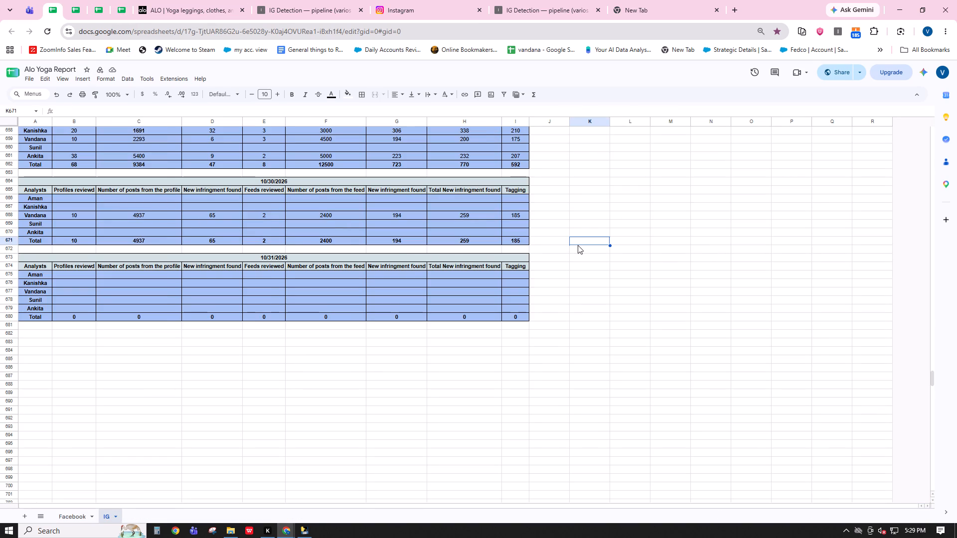
click(181, 0)
click(119, 12)
click(73, 12)
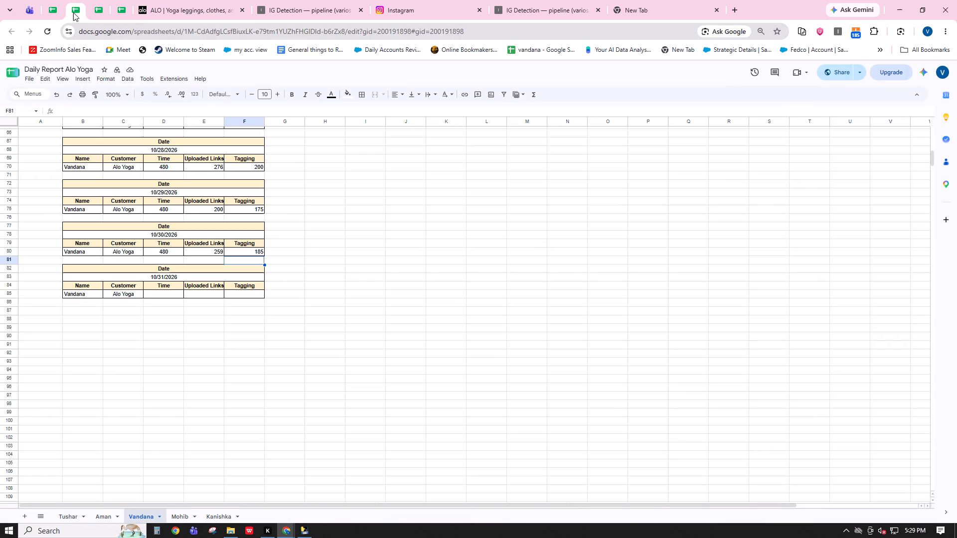
click(463, 304)
scroll(356, 314, up, 1)
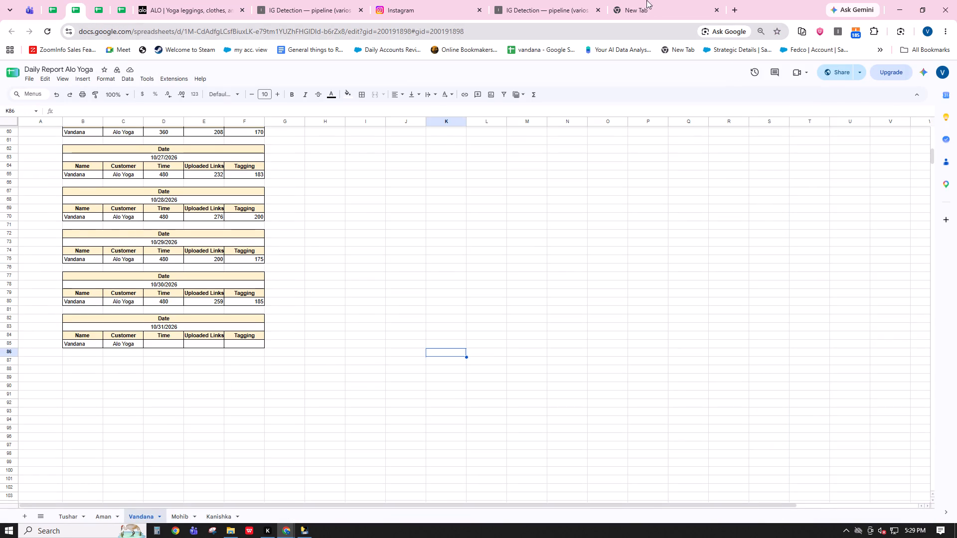
Open the Life At SunTec site, lifeatsuntec.com, in the spare New Tab and sign in to the Associate Portal.
click(652, 0)
click(617, 31)
triple_click(164, 32)
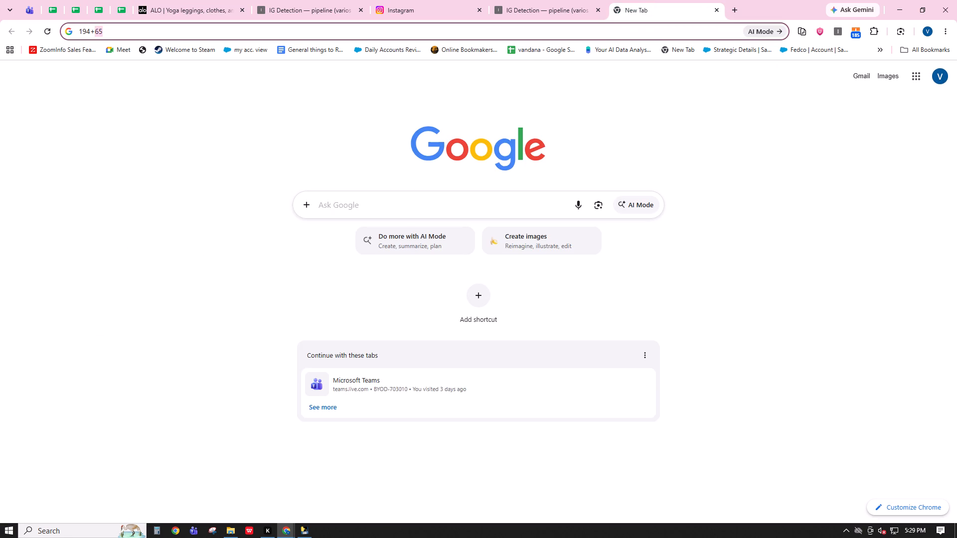
key(BackSpace)
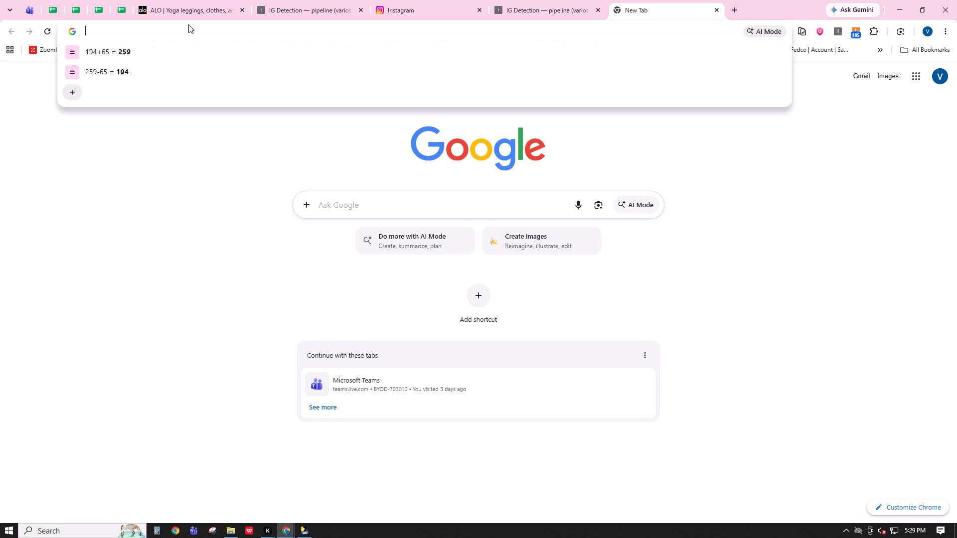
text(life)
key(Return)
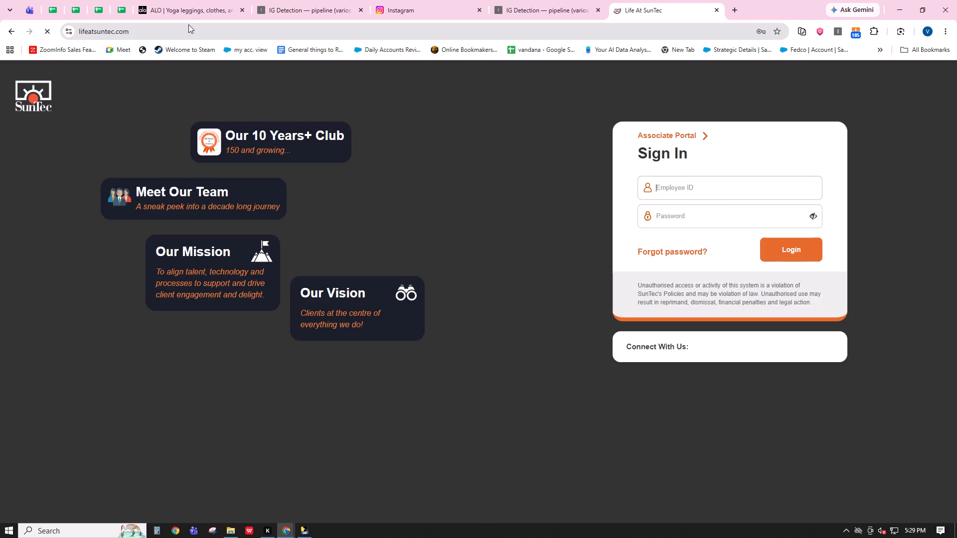
click(790, 246)
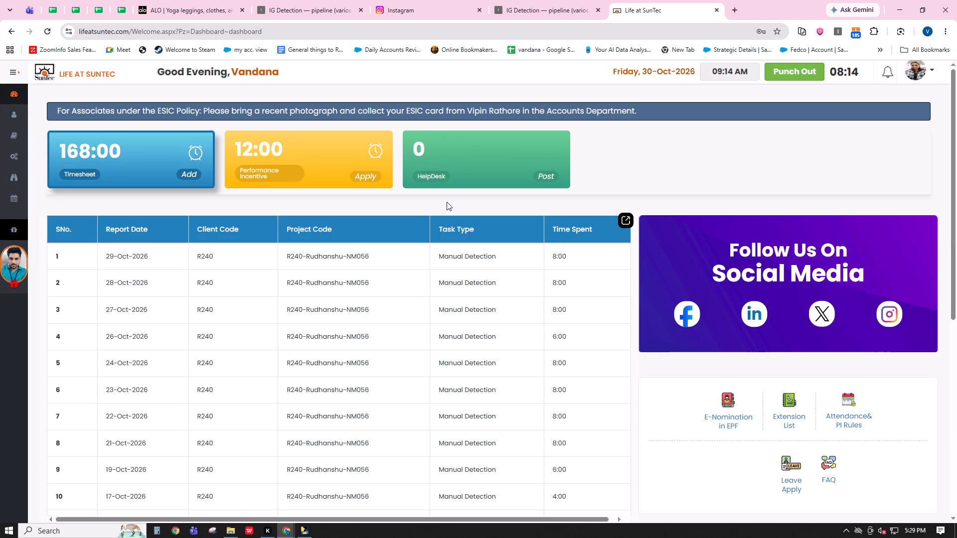
Switch to the Life at SunTec portal and open the Fill Timesheet page.
scroll(426, 162, down, 2)
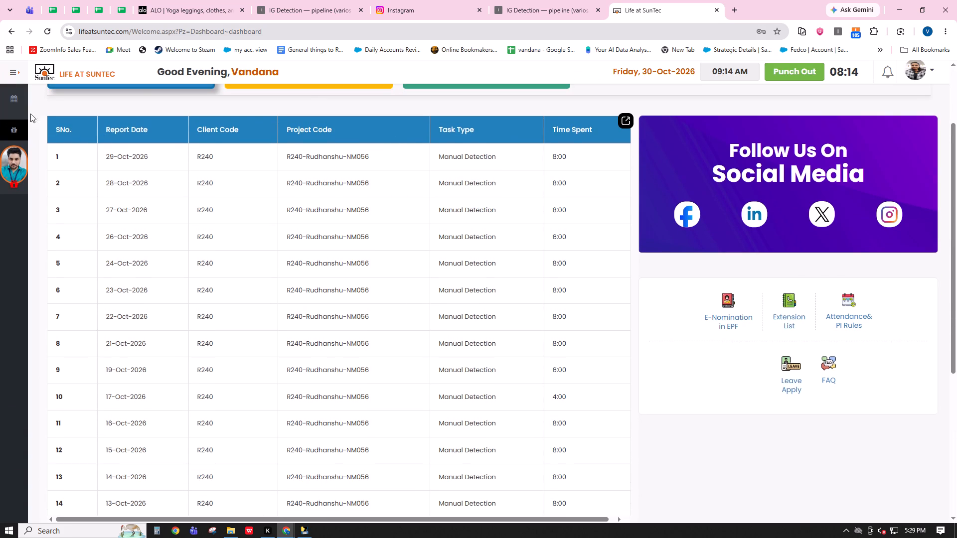
click(64, 116)
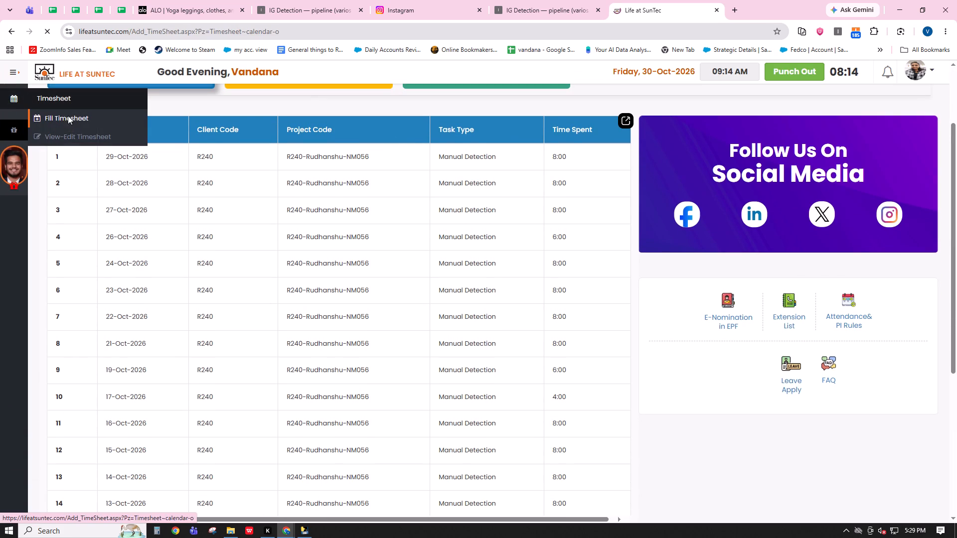
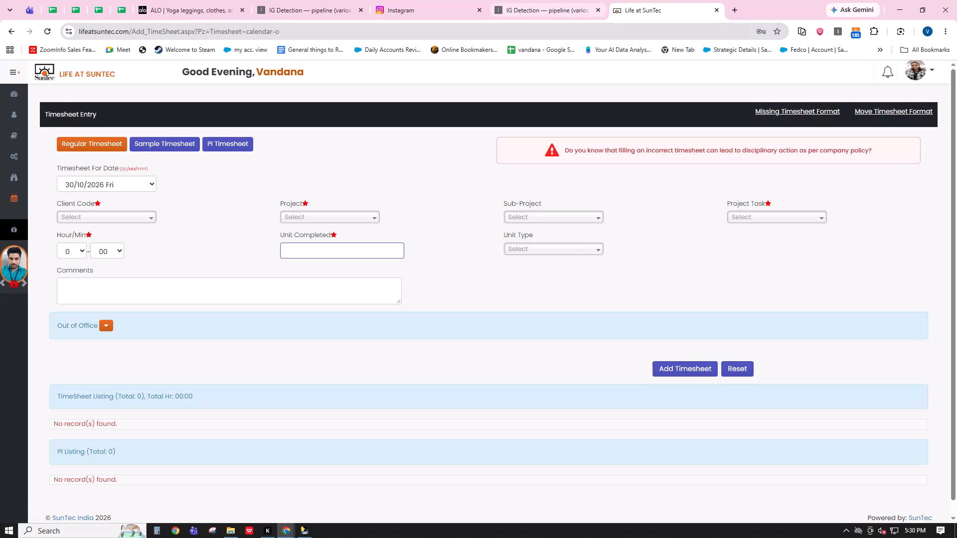
Set the 30/10/2026 timesheet entry to client code R240, project R240-Rudhanshu-NM056 and project task Manual Detection.
click(133, 216)
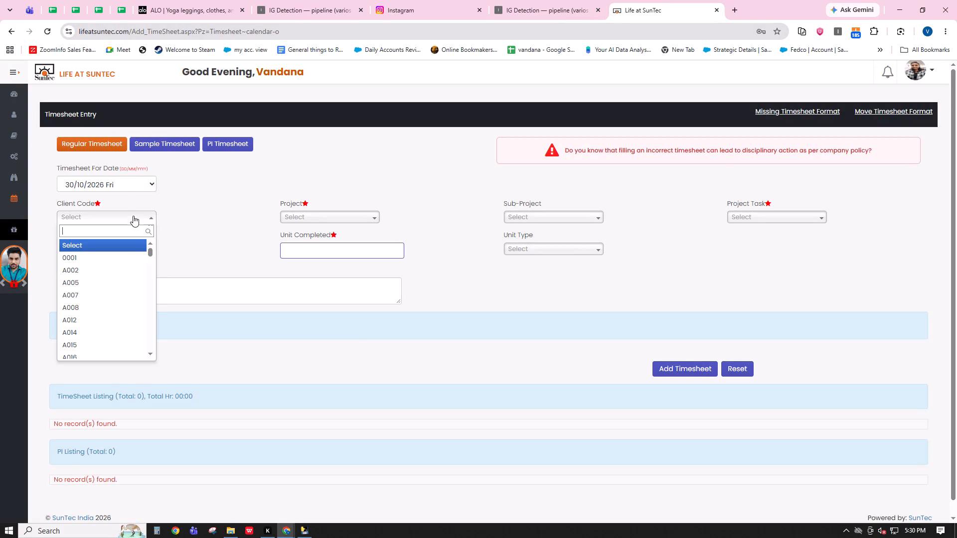
text(r24)
click(124, 246)
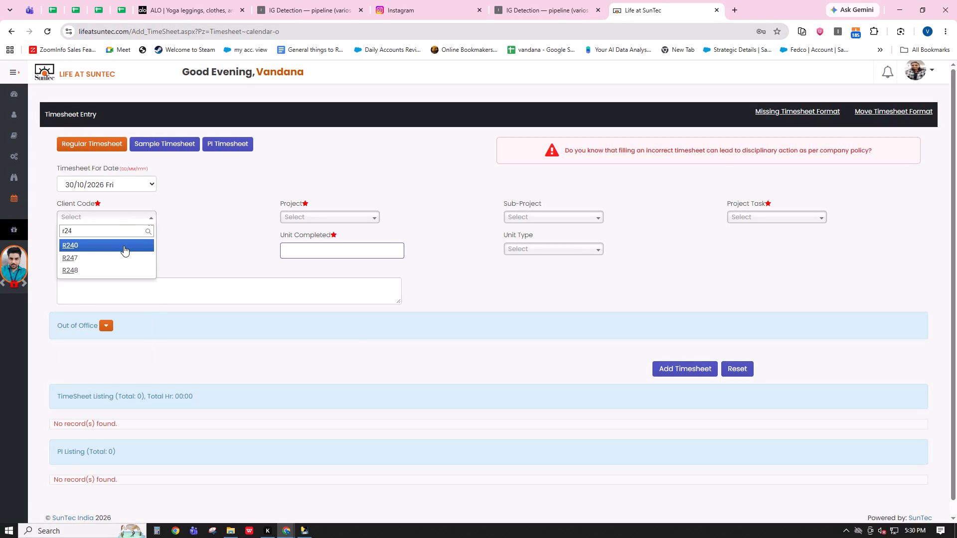
click(320, 220)
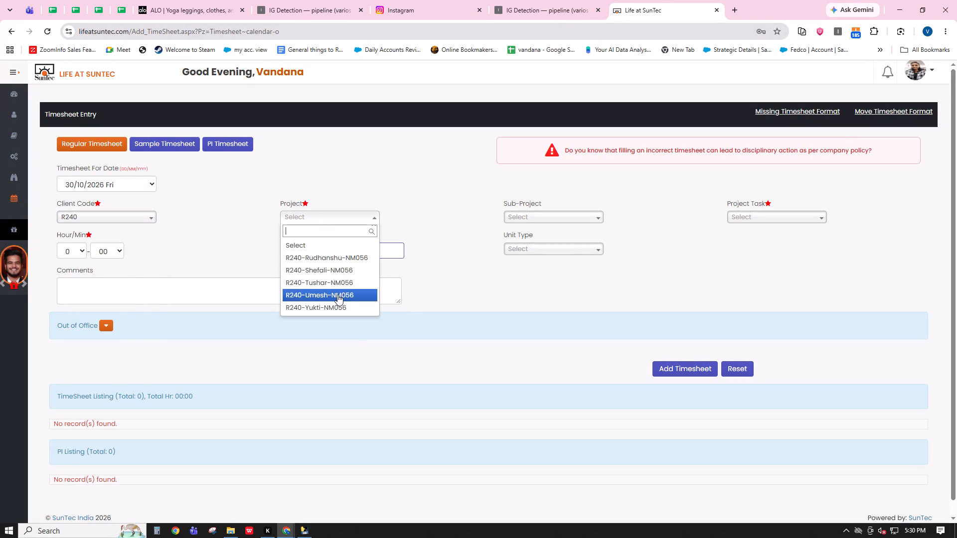
click(348, 256)
click(789, 221)
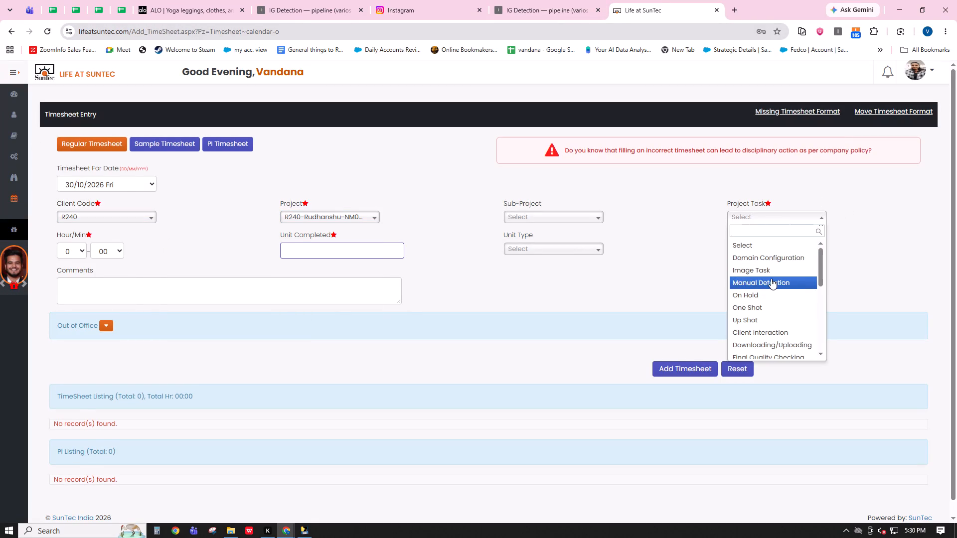
click(771, 278)
Enter 8 hours, 400 units completed and the comment 400, and add the timesheet entry.
click(60, 261)
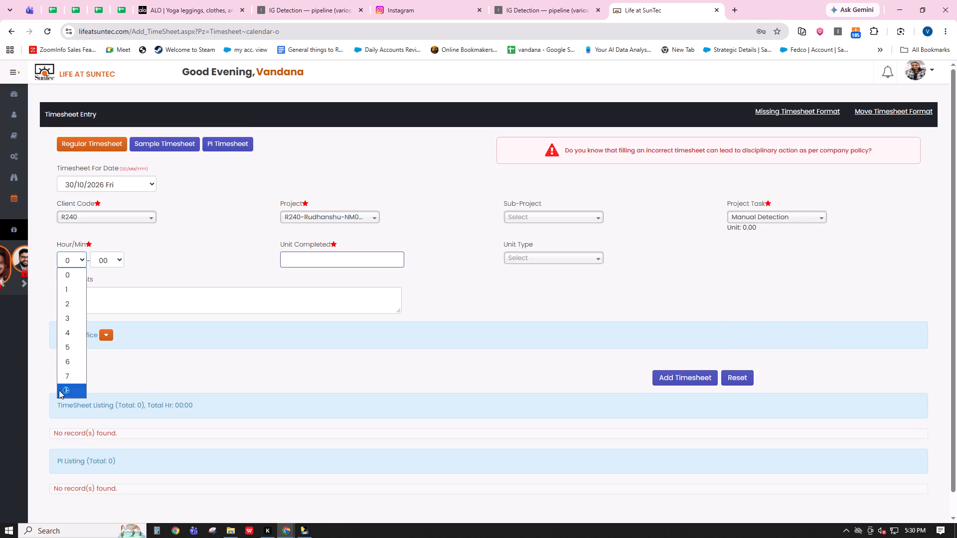
click(62, 392)
click(310, 253)
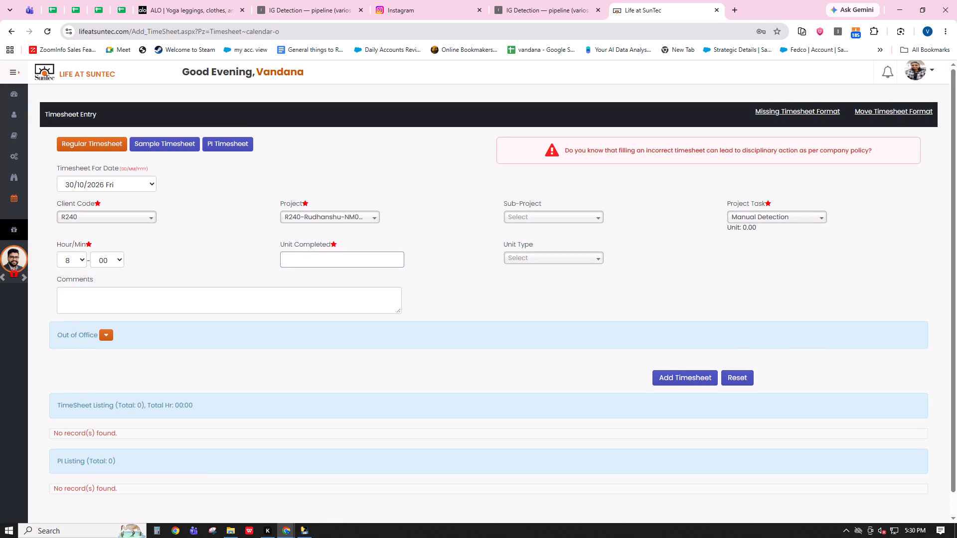
text(400)
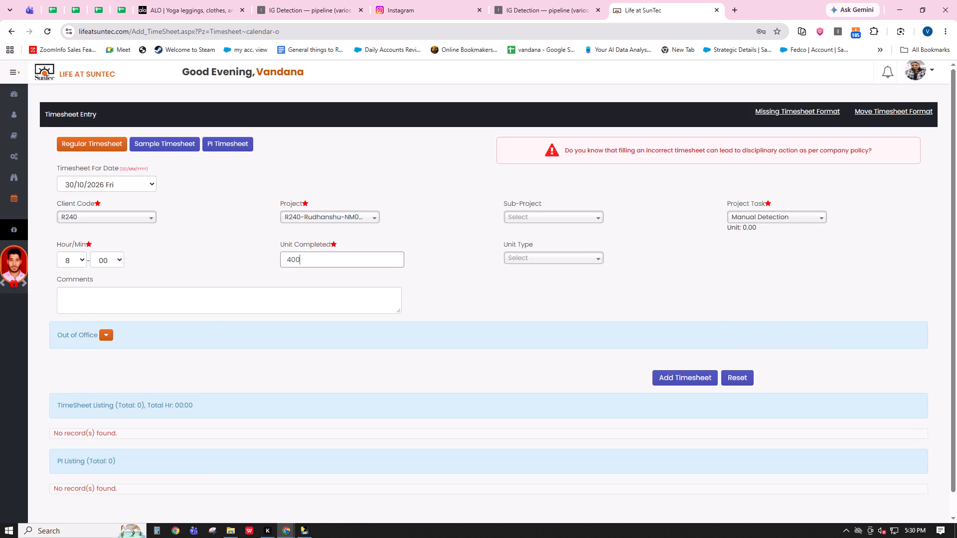
click(326, 301)
text(400)
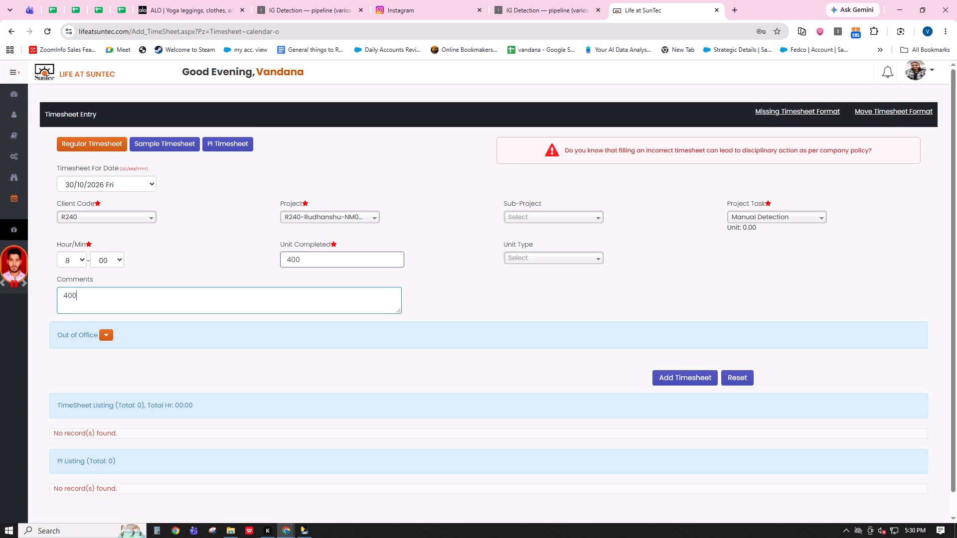
click(690, 376)
scroll(678, 379, down, 5)
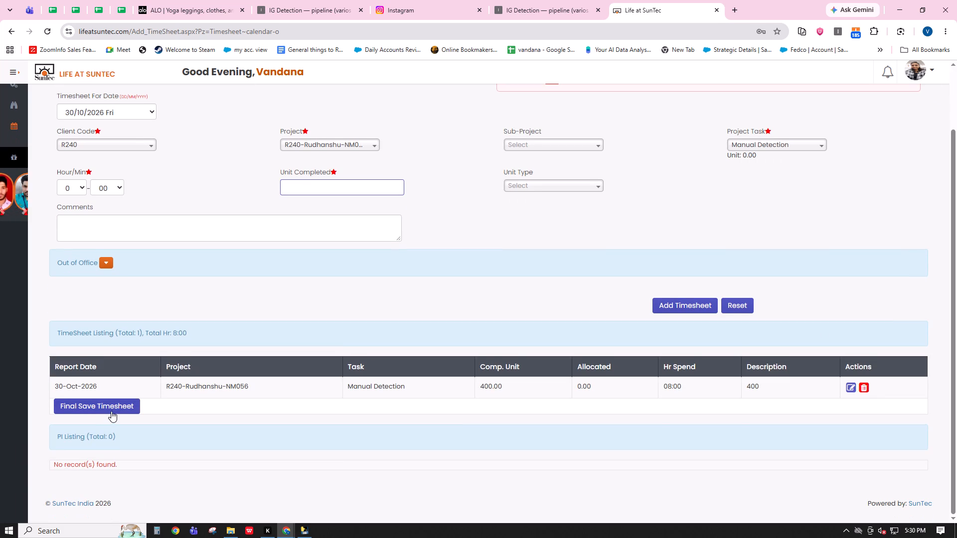
Submit the final save of the 30-Oct-2026 timesheet listing.
click(117, 409)
Return to the Life at SunTec dashboard to check the timesheet entries, and close the portal.
scroll(0, 404, up, 5)
click(18, 90)
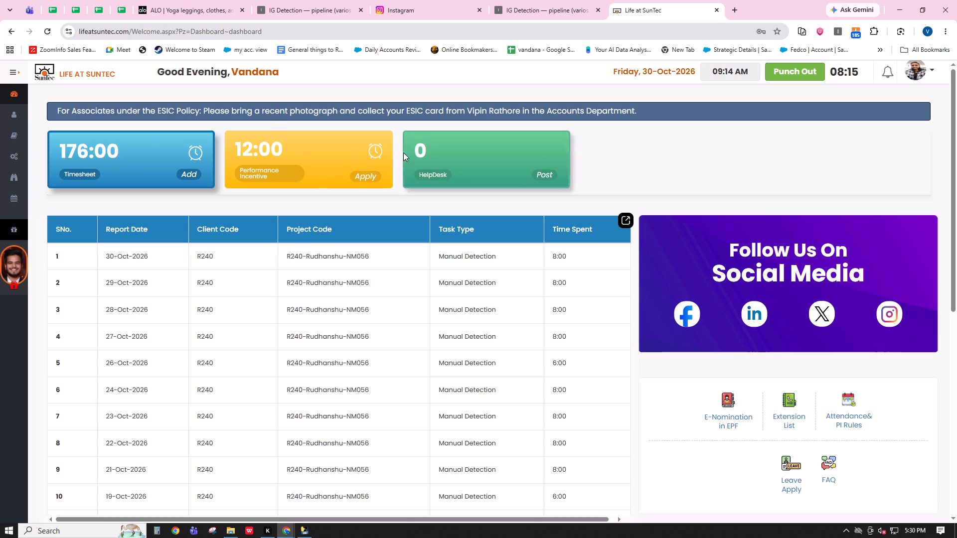
scroll(403, 152, up, 1)
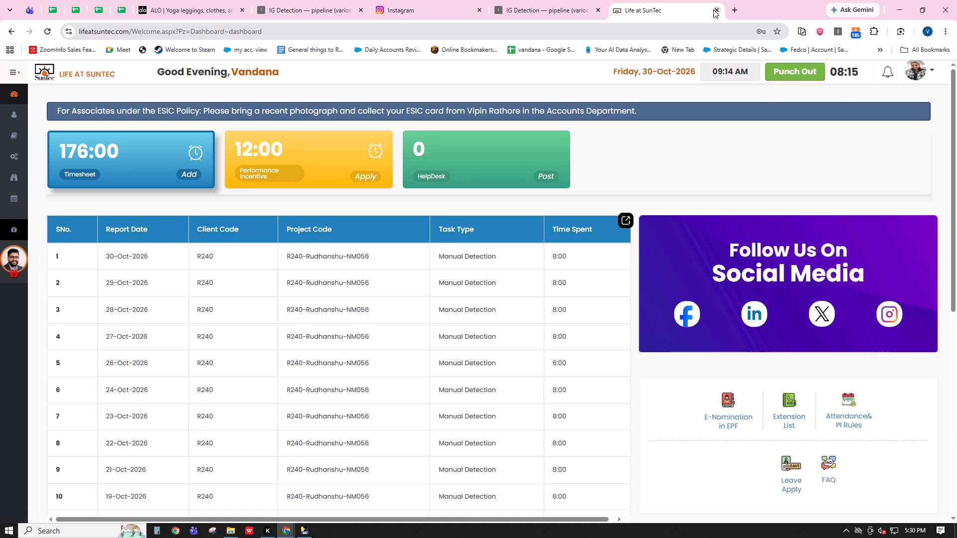
click(713, 9)
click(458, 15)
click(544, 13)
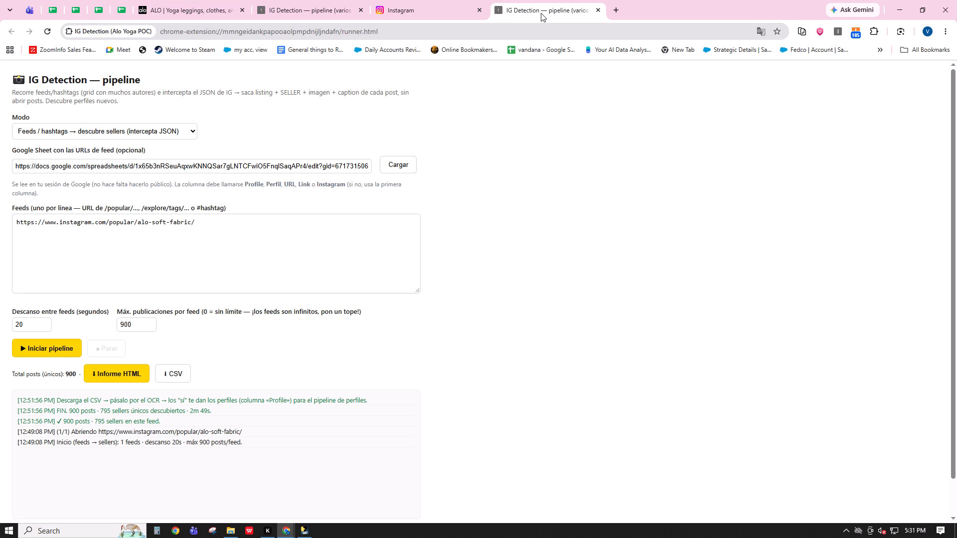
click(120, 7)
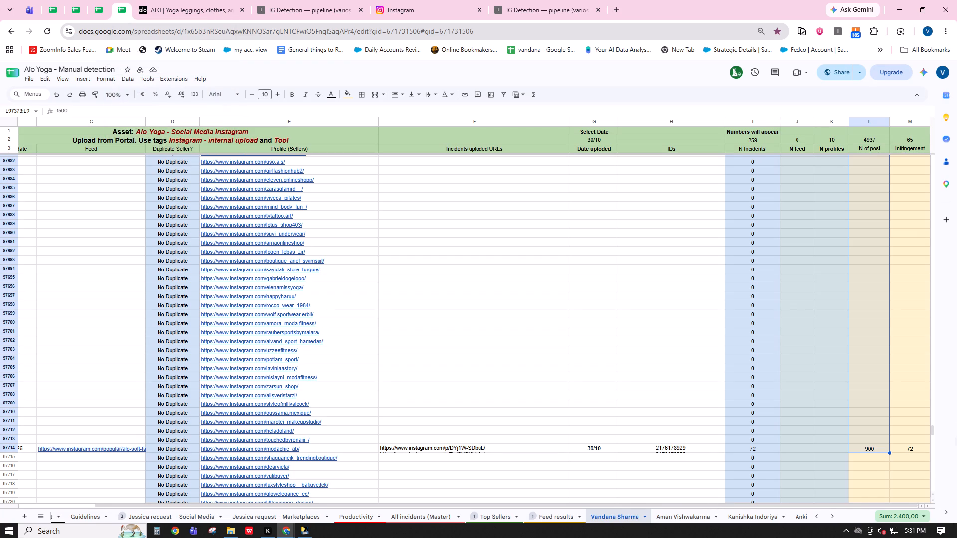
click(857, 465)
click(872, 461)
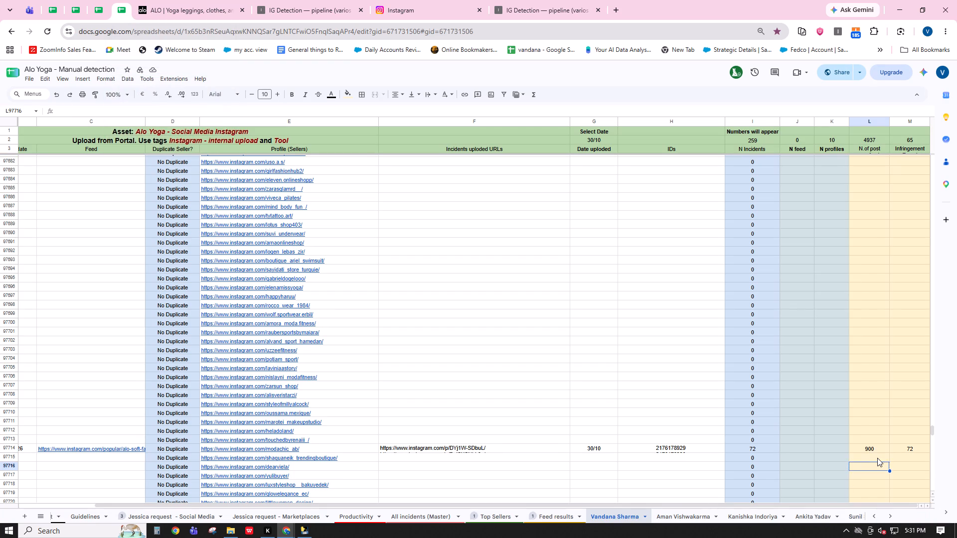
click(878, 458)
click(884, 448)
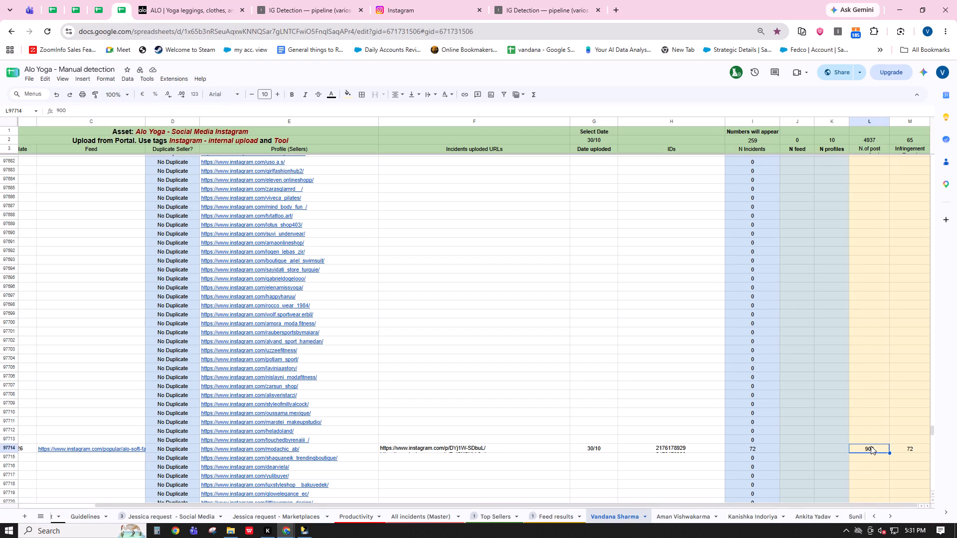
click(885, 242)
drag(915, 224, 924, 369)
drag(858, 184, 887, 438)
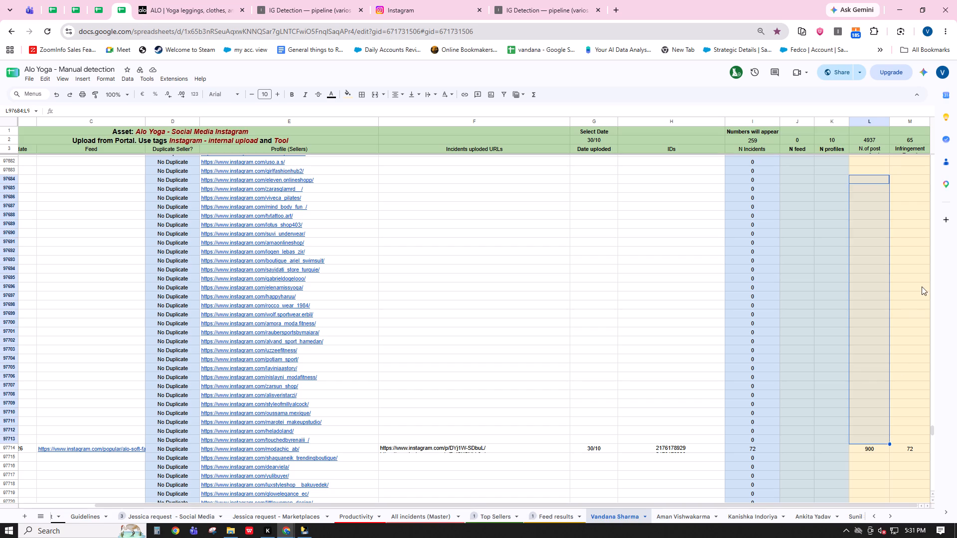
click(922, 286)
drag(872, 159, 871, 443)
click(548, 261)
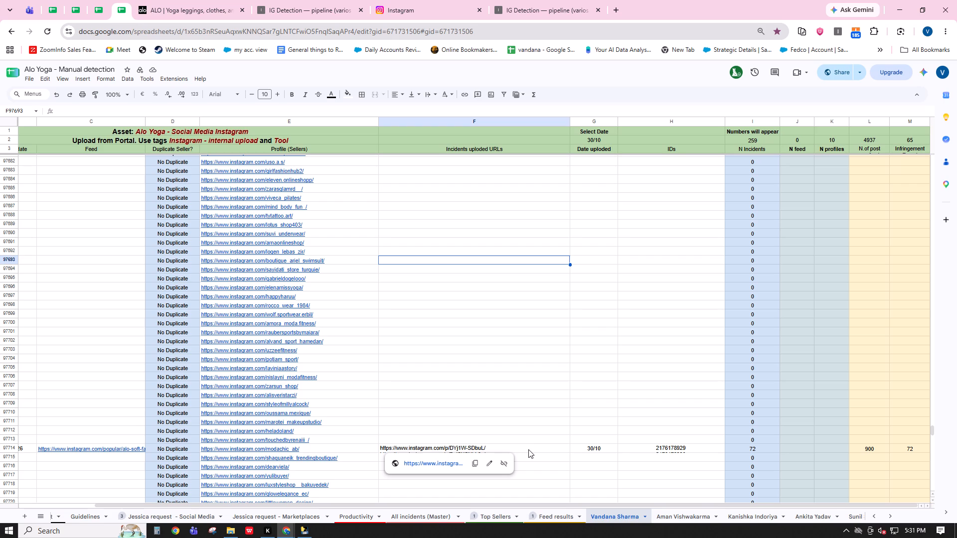
Open a new incognito window and search Google for "novel pdf".
key(ctrl+shift+n)
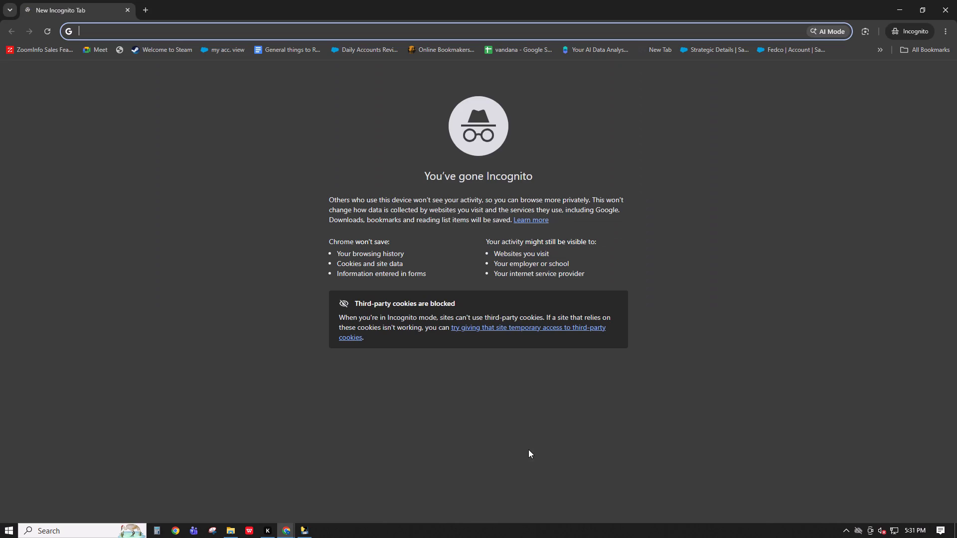
click(352, 32)
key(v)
key(BackSpace)
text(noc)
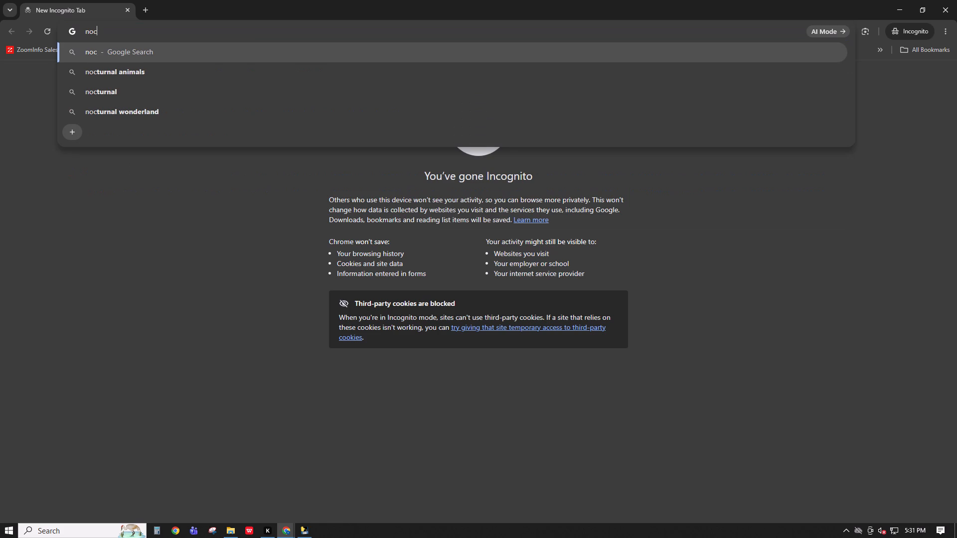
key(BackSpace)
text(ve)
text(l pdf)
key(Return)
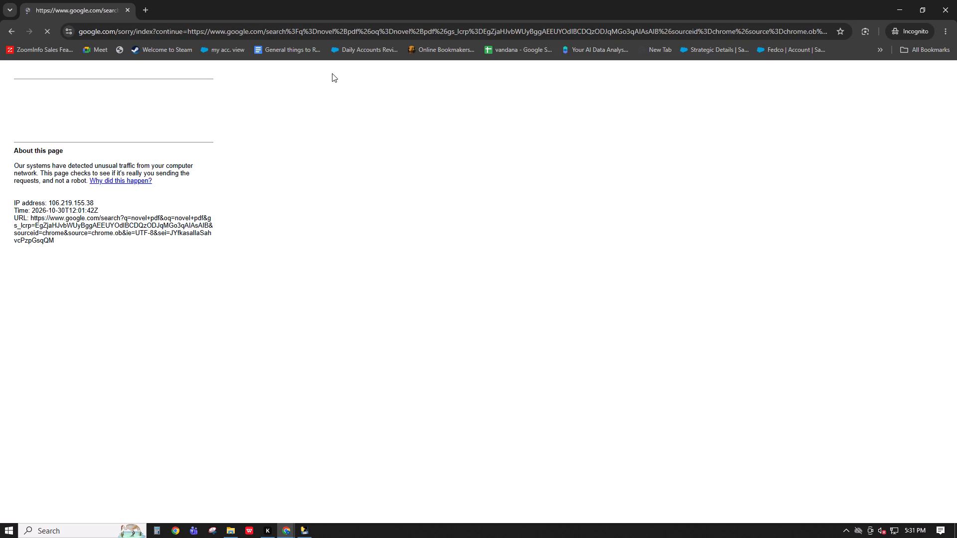
Complete the reCAPTCHA check in the incognito window by marking the squares with bicycles and submitting them.
click(24, 113)
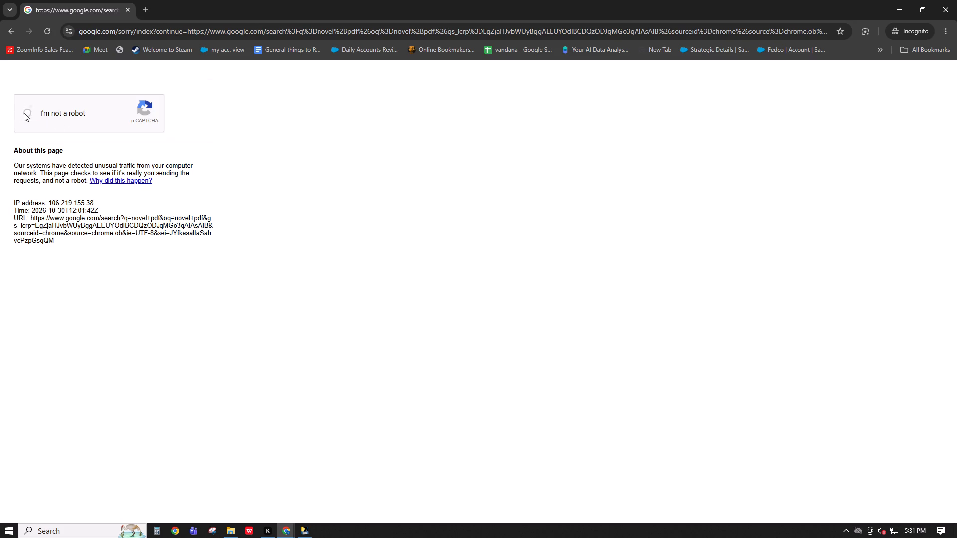
click(161, 191)
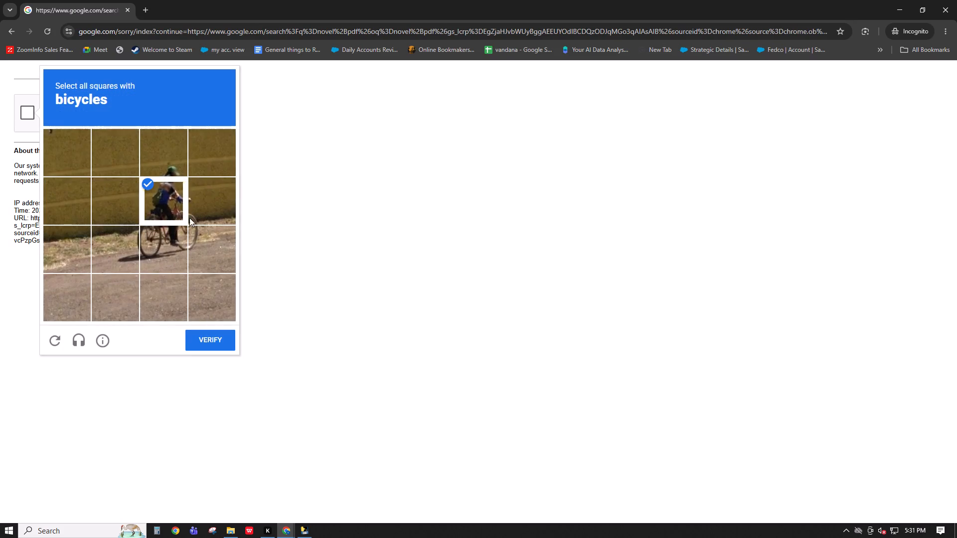
click(224, 218)
click(200, 243)
click(150, 242)
click(133, 242)
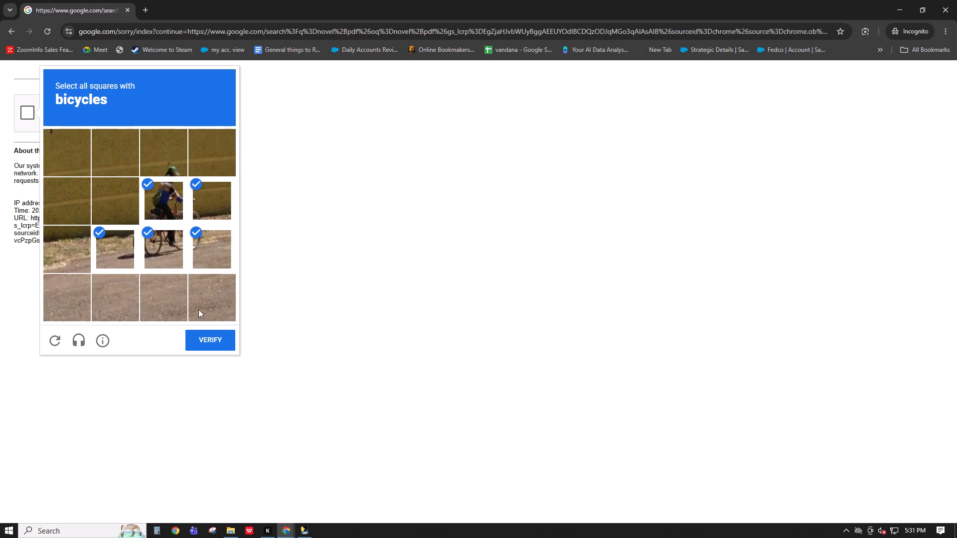
click(228, 340)
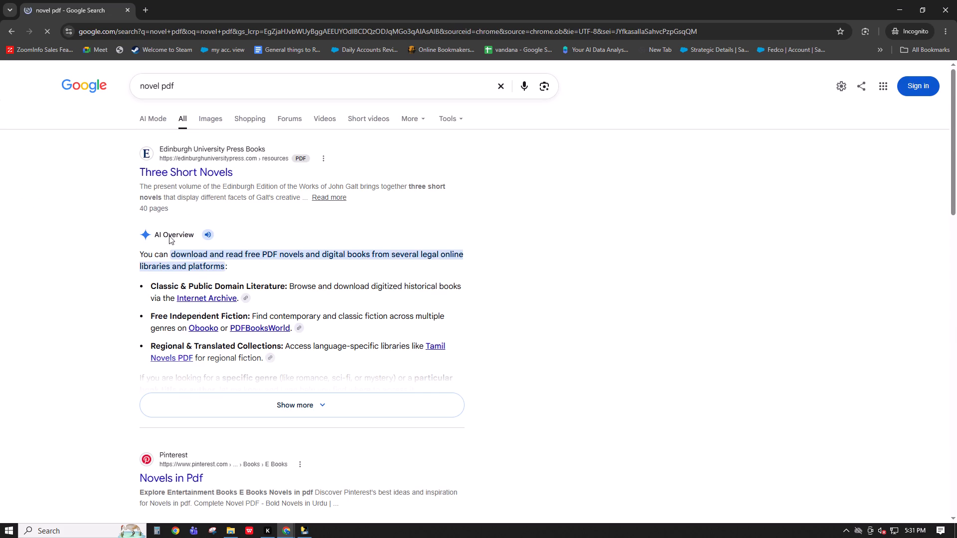
Browse the novel pdf results and search Google for "her last wush free pdf".
scroll(183, 218, down, 10)
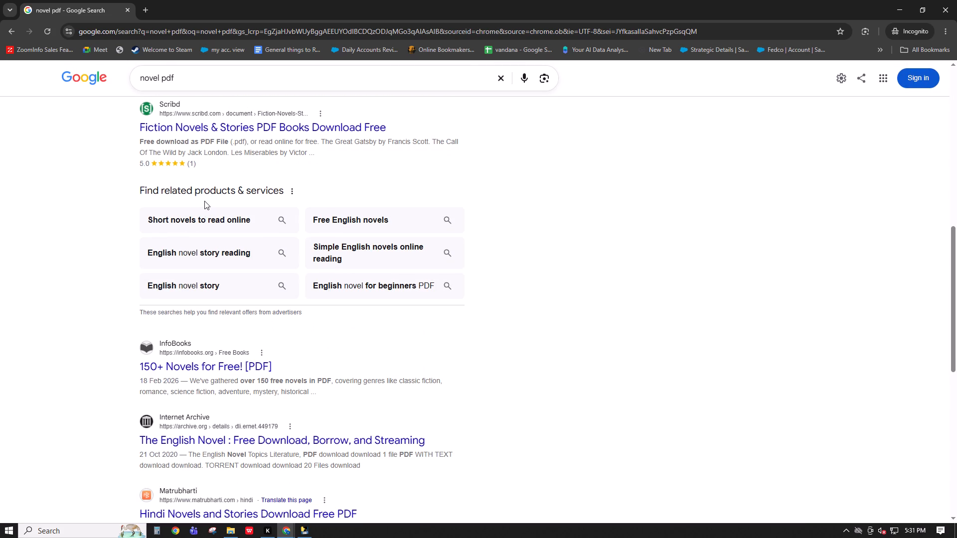
scroll(207, 200, down, 4)
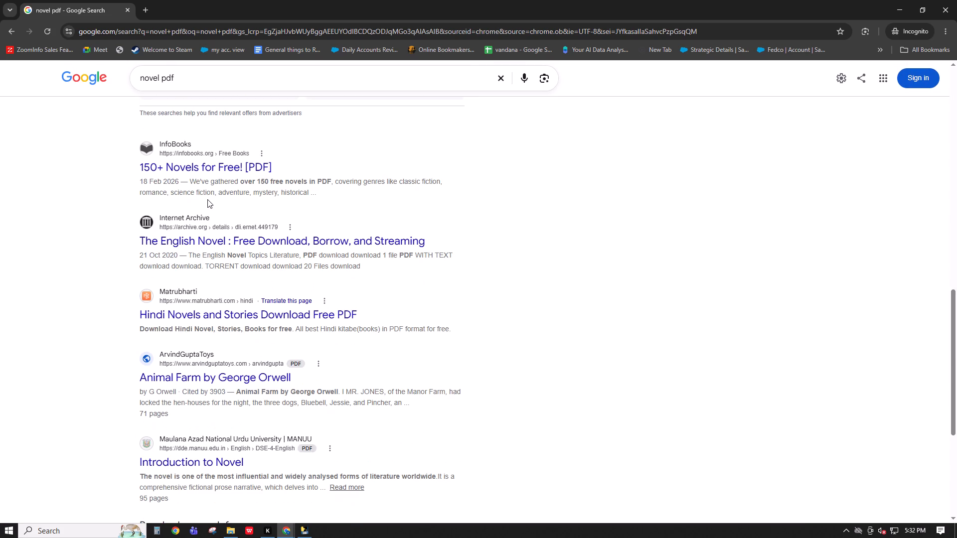
scroll(215, 186, up, 12)
triple_click(201, 75)
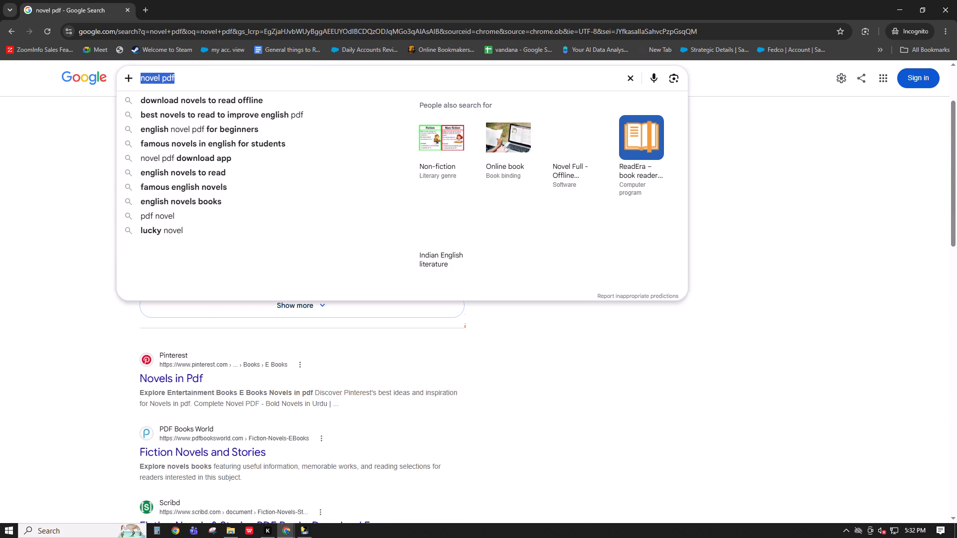
click(201, 75)
text(her last)
key(space)
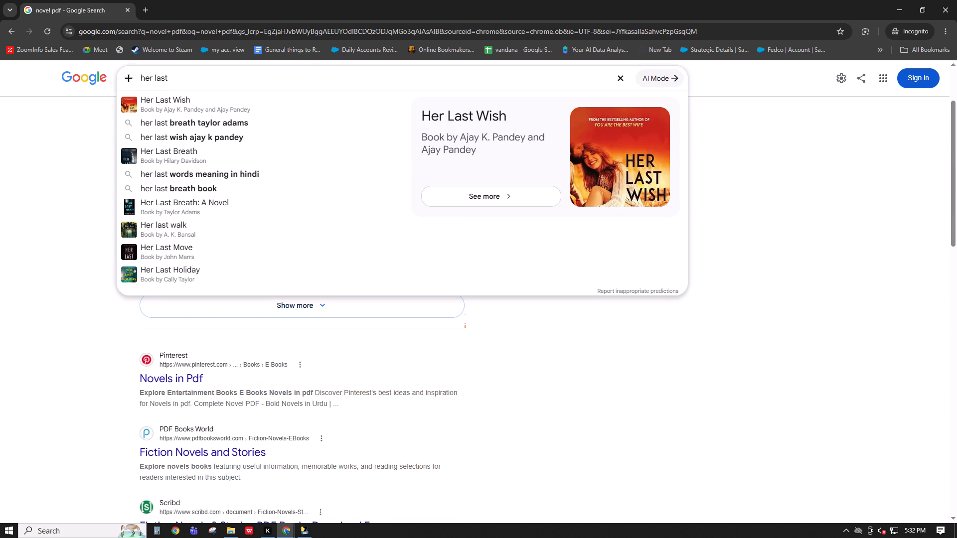
text(wush)
key(space)
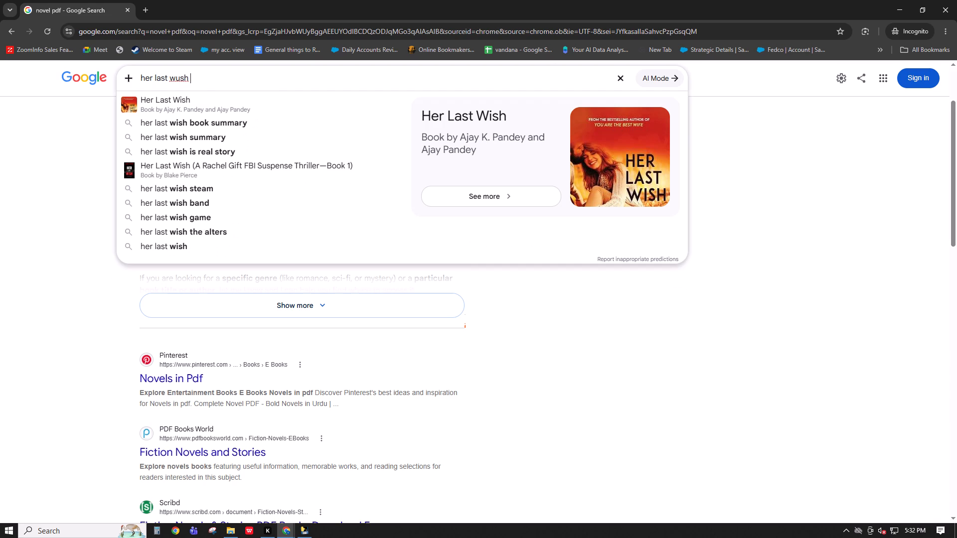
text(free pdf)
key(Return)
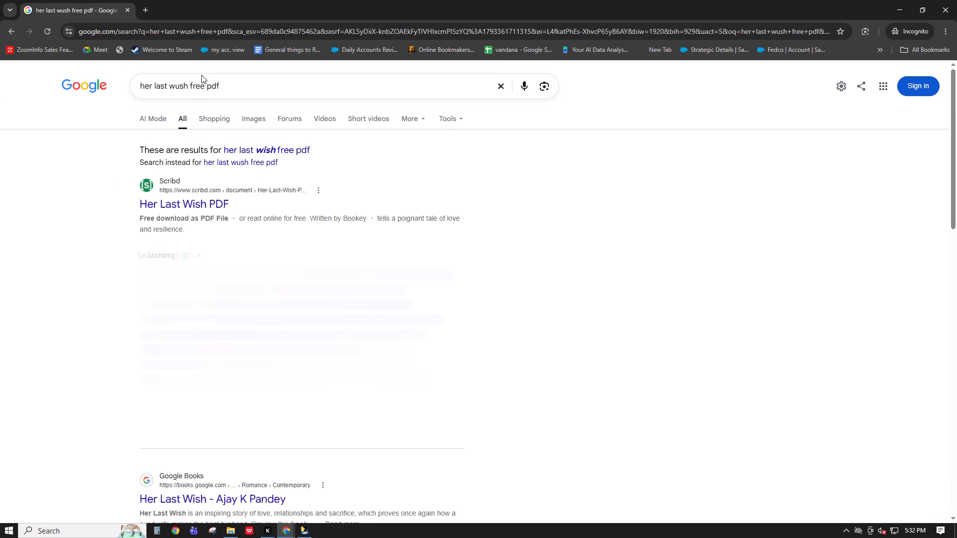
Open the Everand result for Her Last Wish and look through the ebook page for its reading options and related books.
scroll(438, 427, down, 3)
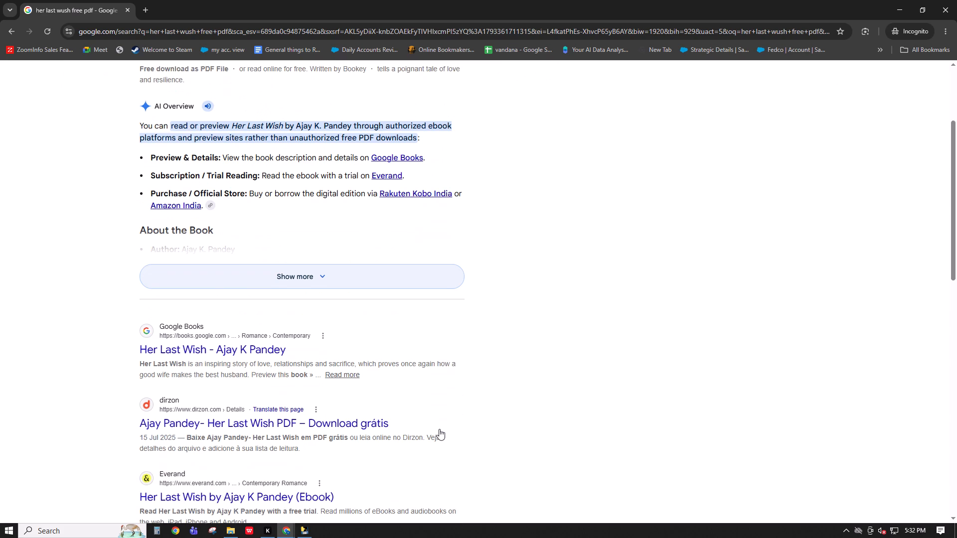
scroll(440, 428, down, 3)
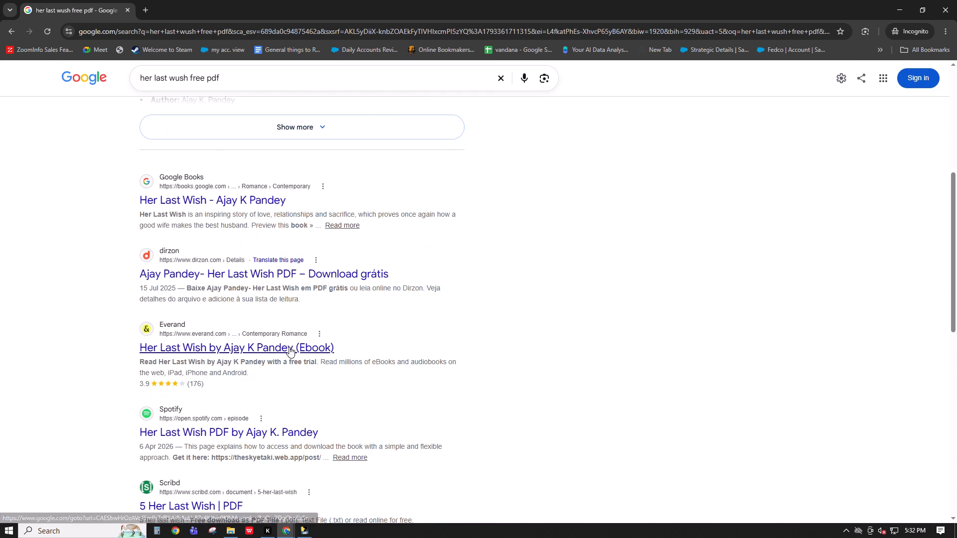
click(287, 345)
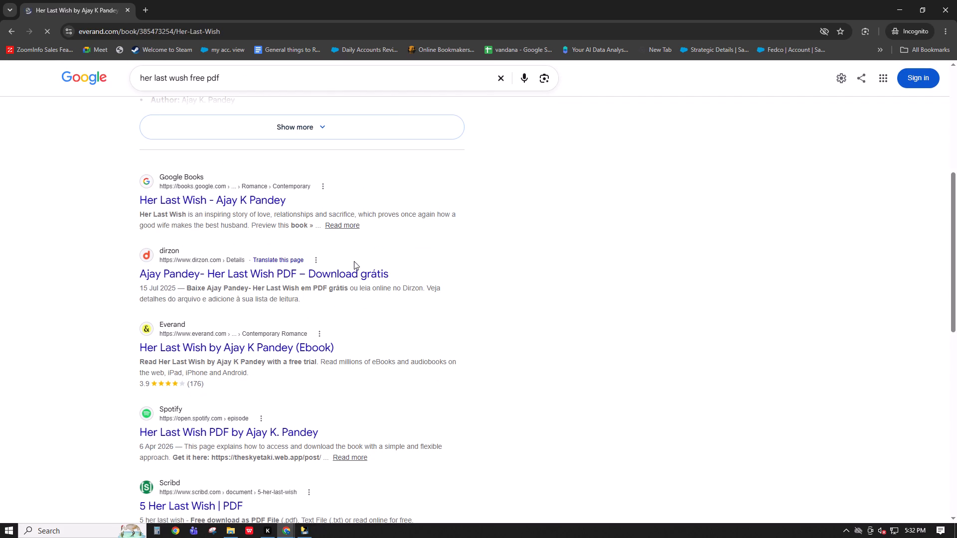
scroll(614, 279, down, 3)
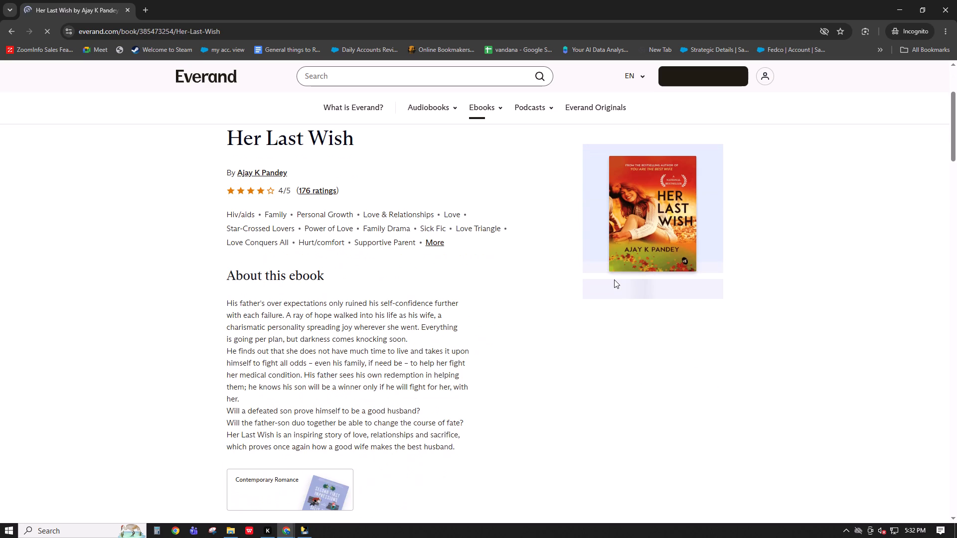
scroll(614, 279, down, 10)
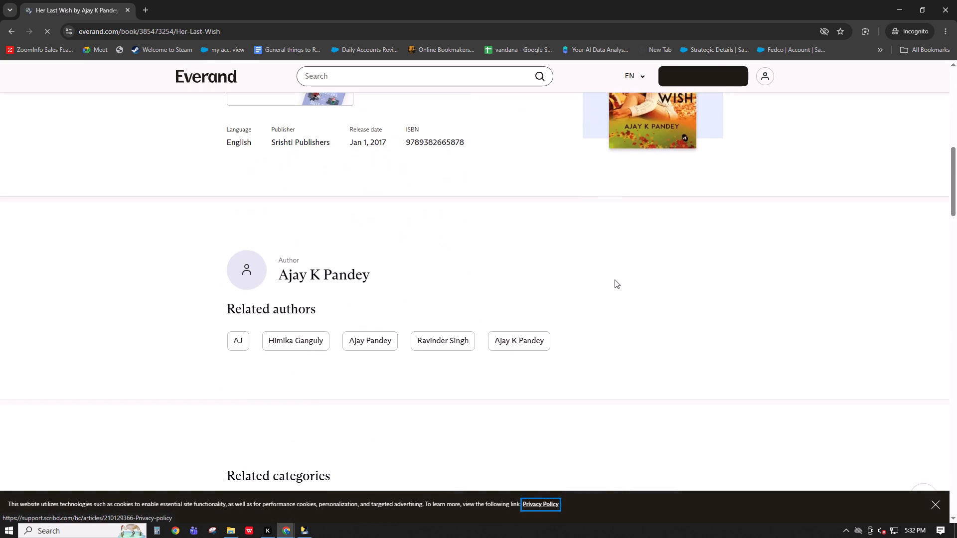
scroll(615, 279, down, 10)
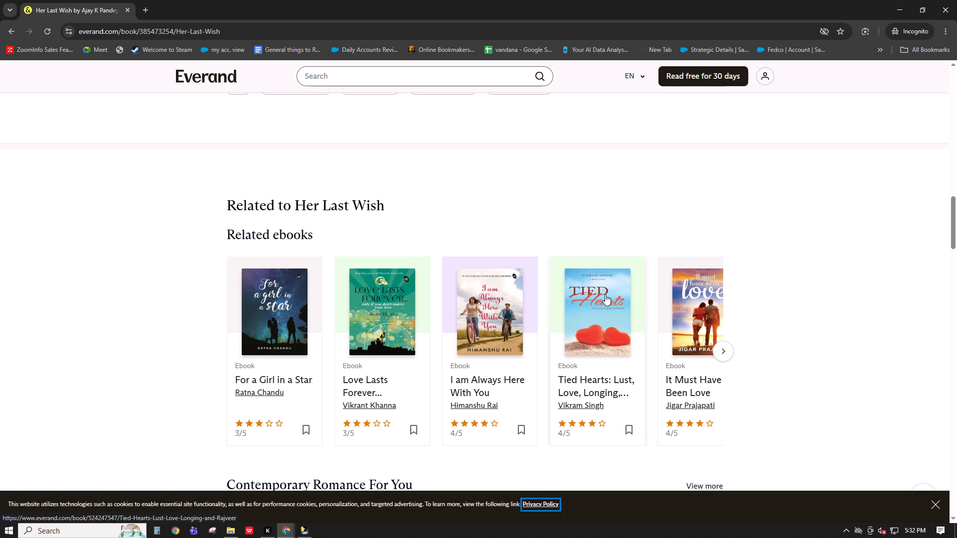
scroll(602, 301, down, 5)
scroll(597, 308, up, 13)
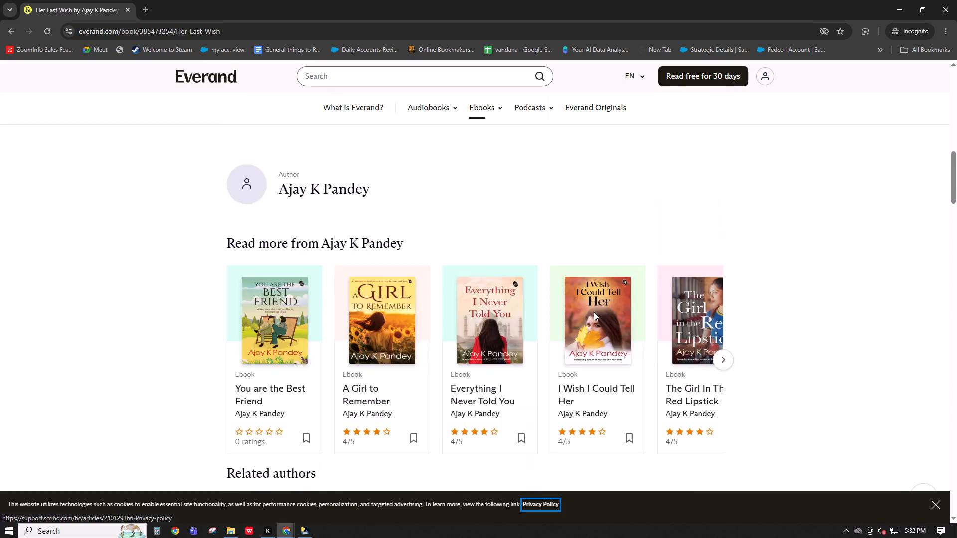
scroll(594, 312, up, 15)
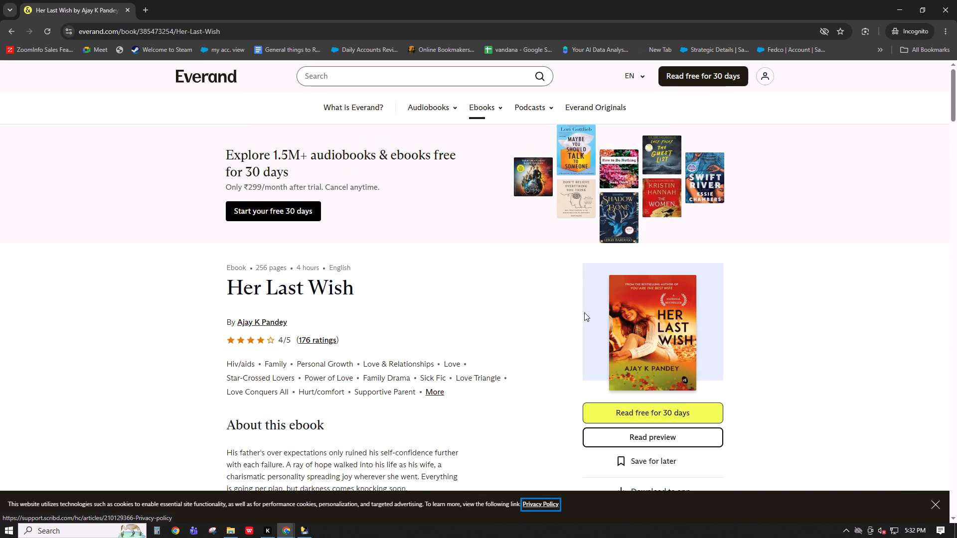
Return to the search results, open the Kobo listing for Her Last Wish and examine its synopsis and book details.
click(16, 30)
scroll(268, 320, down, 4)
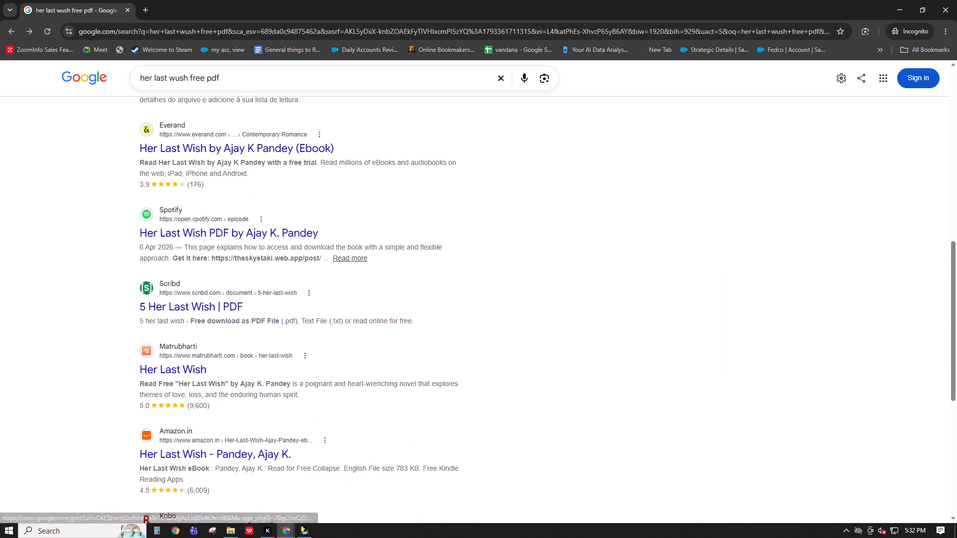
scroll(270, 323, down, 9)
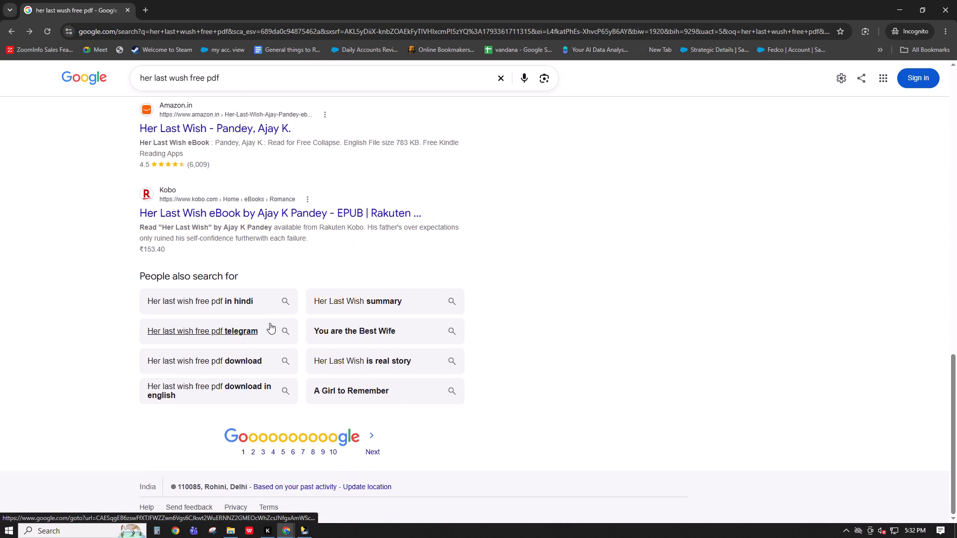
scroll(270, 323, down, 5)
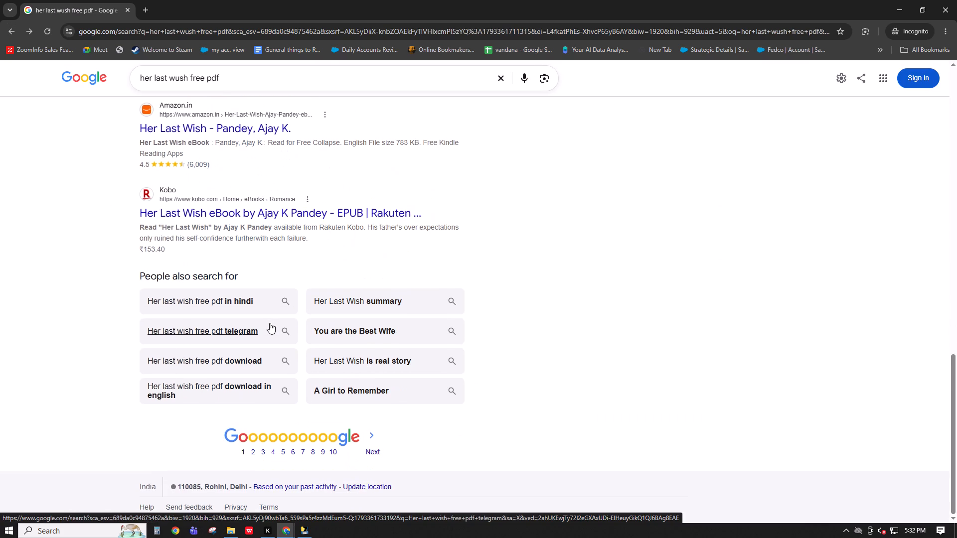
scroll(433, 316, down, 3)
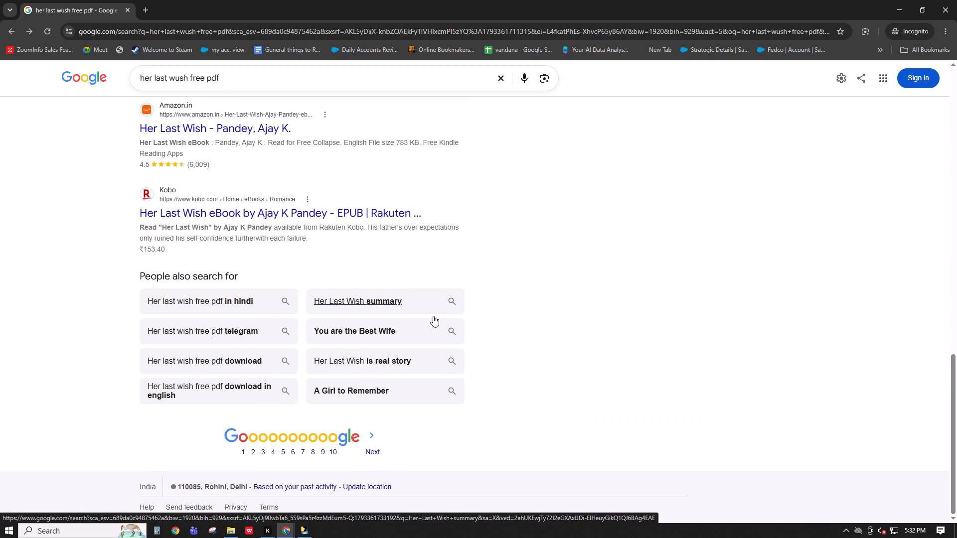
click(220, 214)
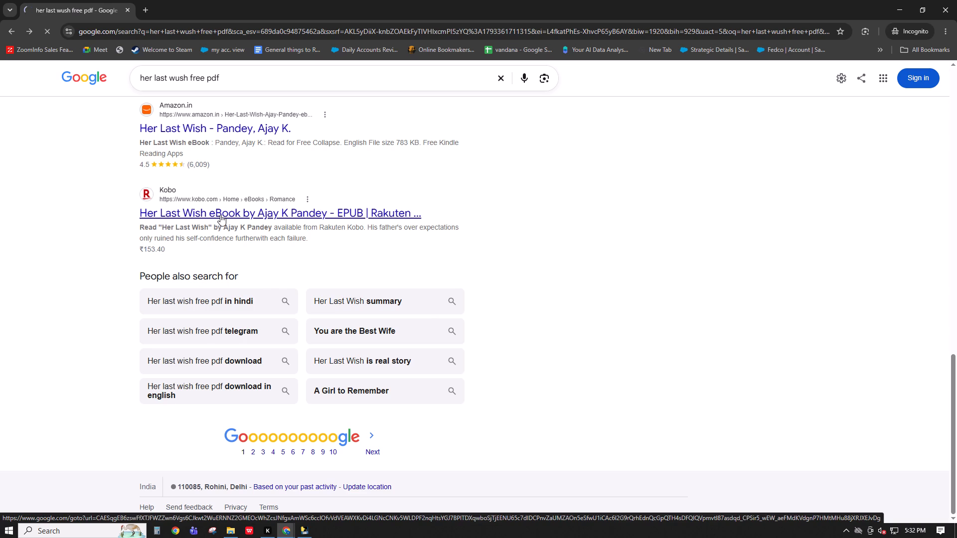
scroll(224, 213, down, 3)
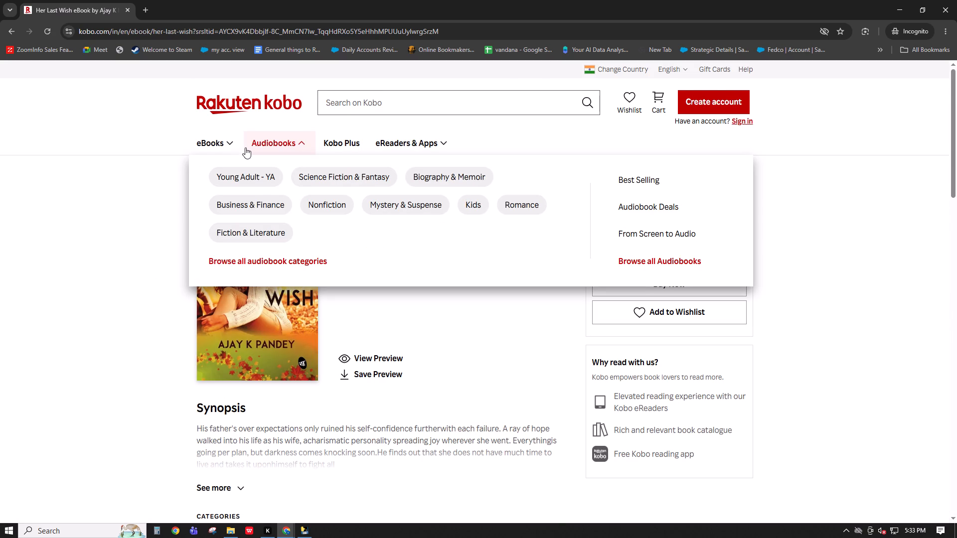
scroll(245, 147, down, 2)
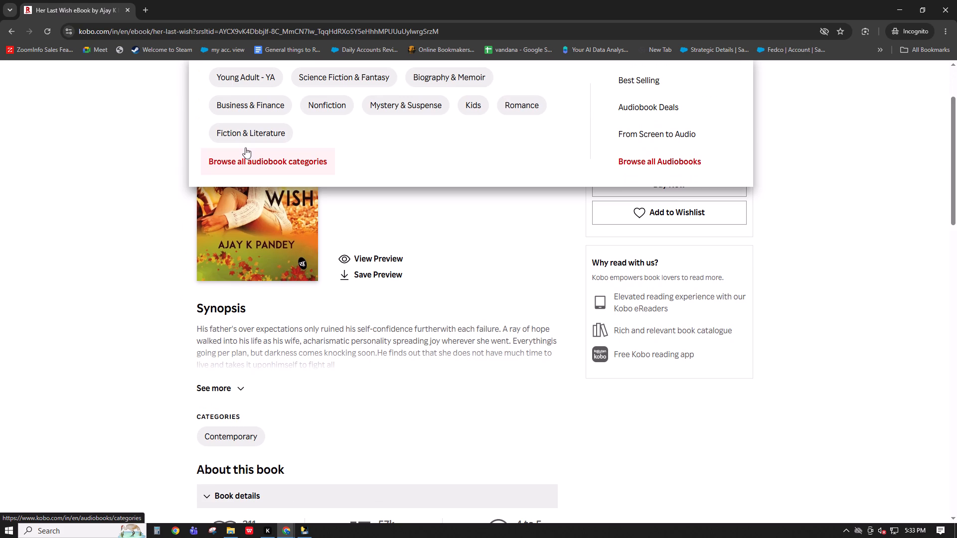
scroll(442, 218, down, 1)
scroll(476, 249, down, 2)
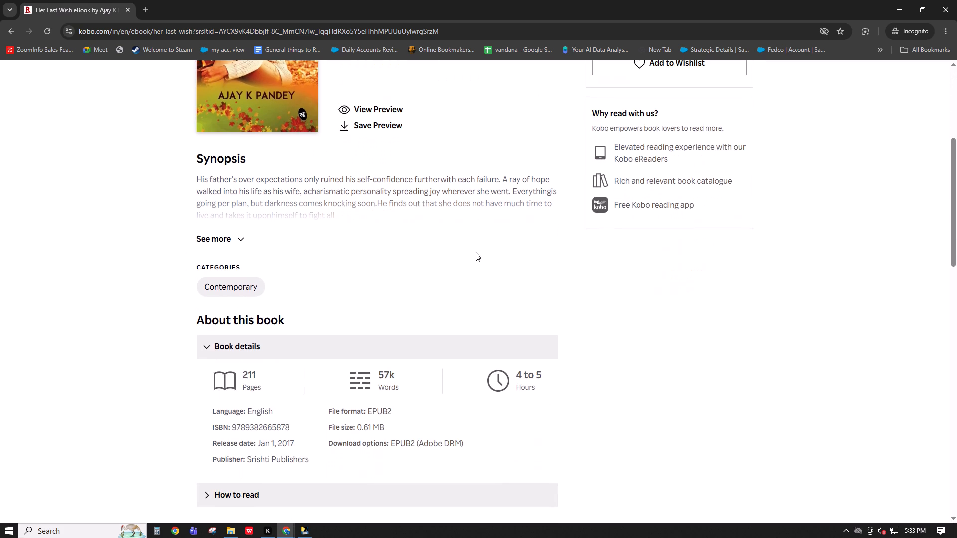
Look through the related reads, reviews and purchase options on the Kobo page for Her Last Wish, and close the incognito window.
scroll(458, 262, down, 6)
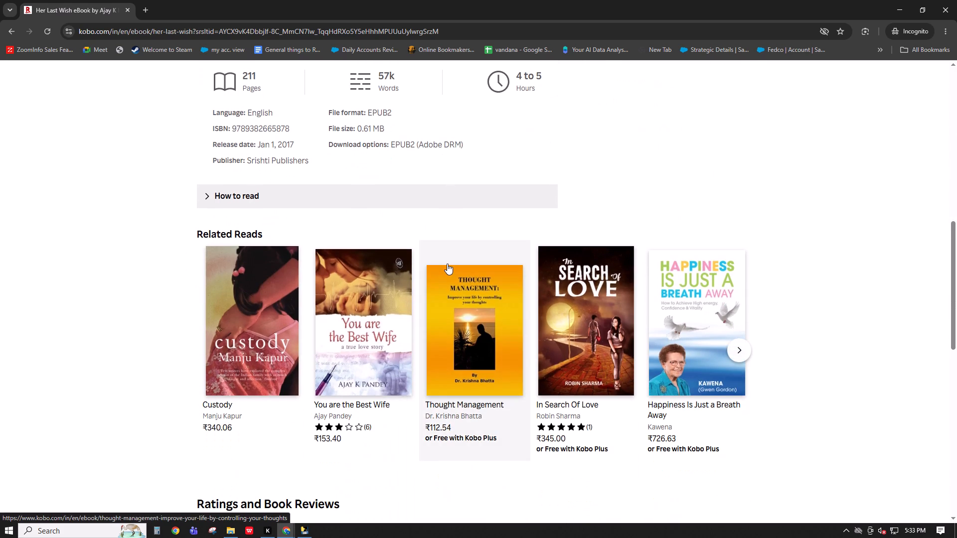
scroll(449, 261, down, 4)
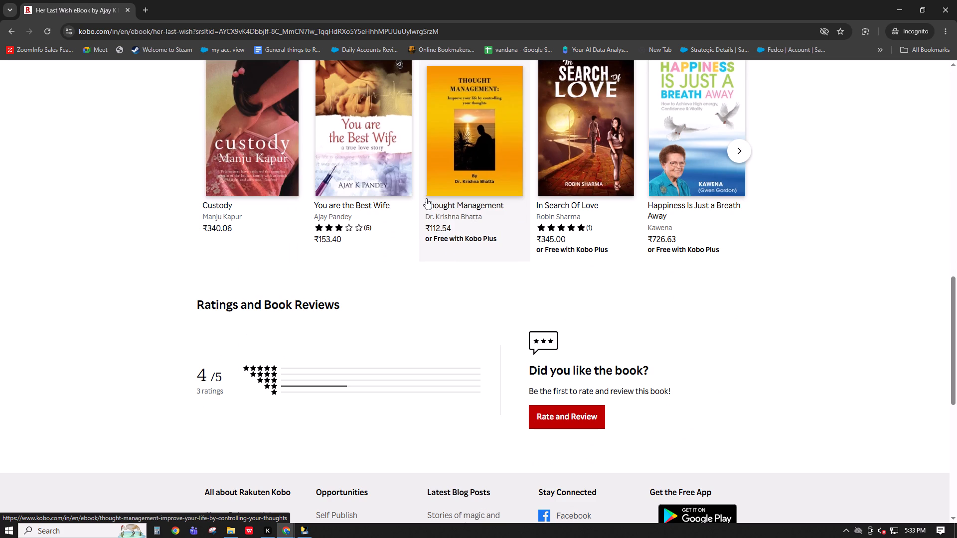
scroll(602, 239, up, 4)
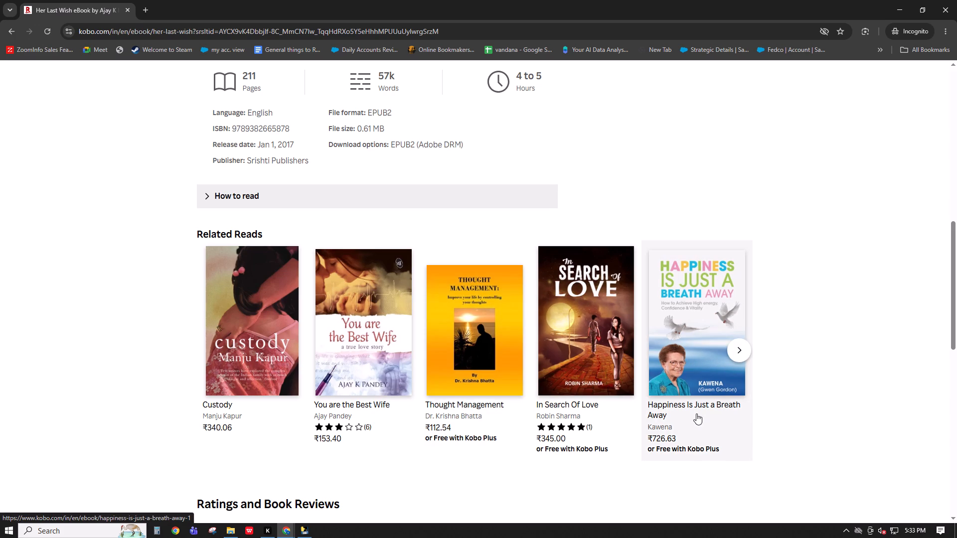
scroll(696, 413, down, 8)
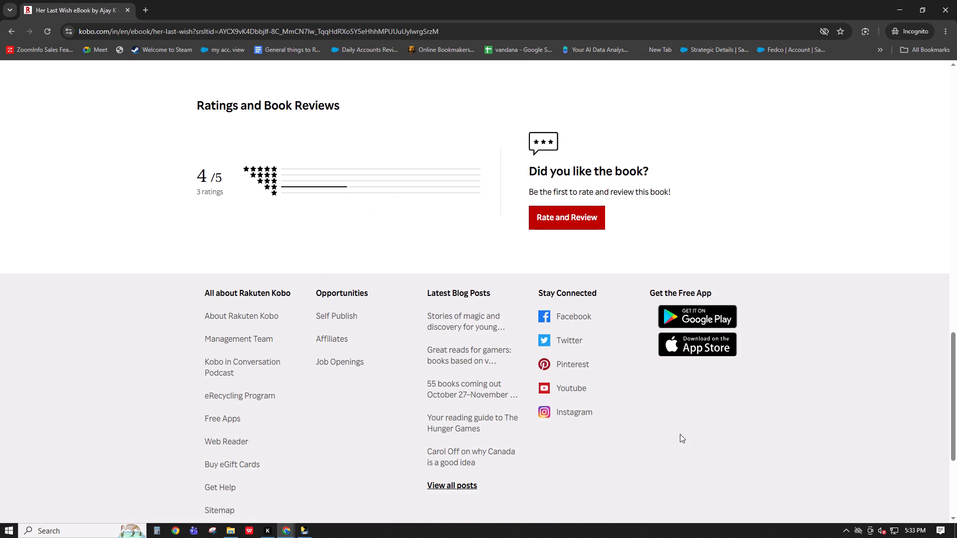
scroll(679, 435, up, 16)
scroll(679, 435, up, 11)
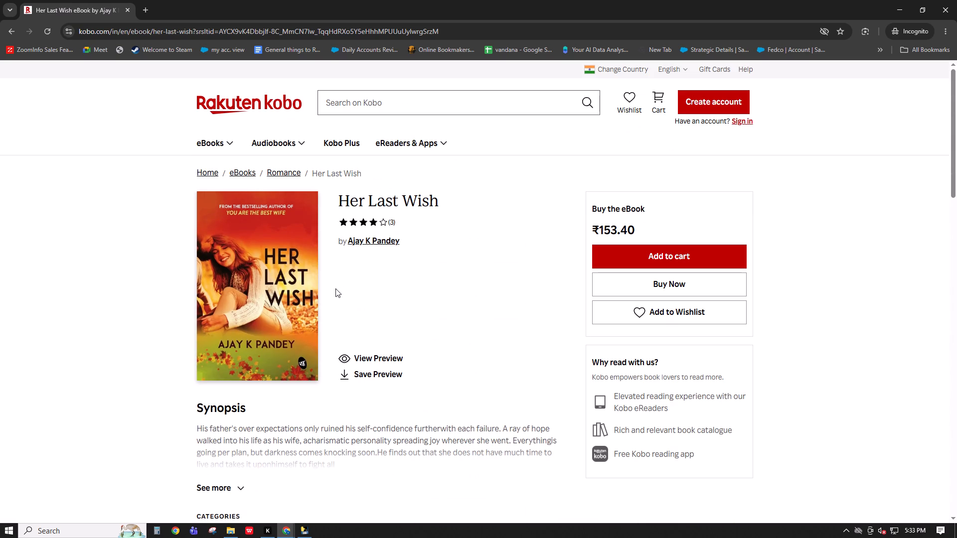
scroll(335, 288, down, 5)
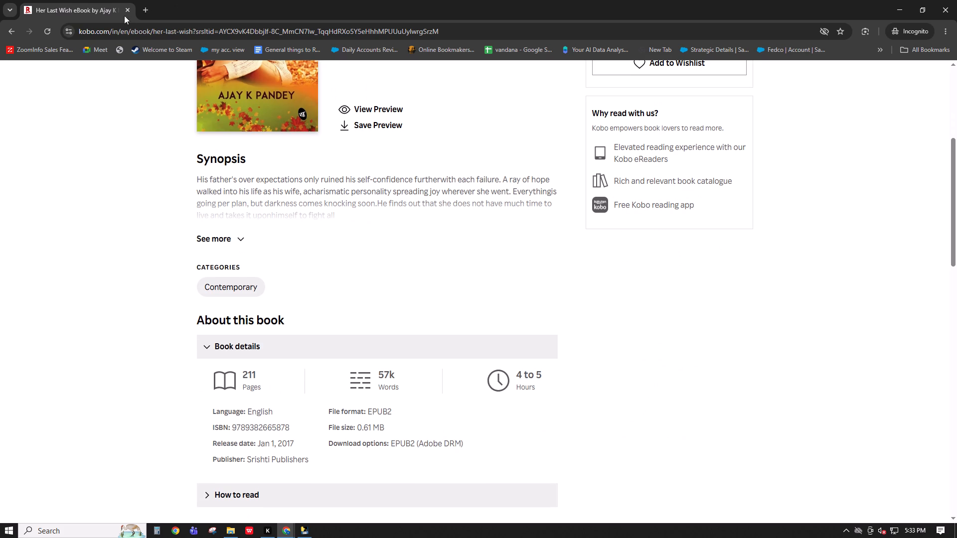
click(130, 7)
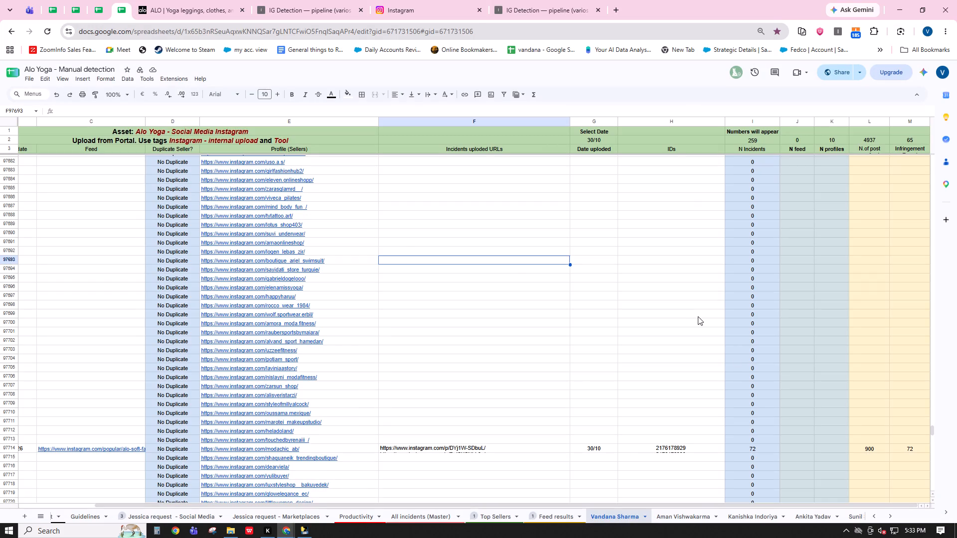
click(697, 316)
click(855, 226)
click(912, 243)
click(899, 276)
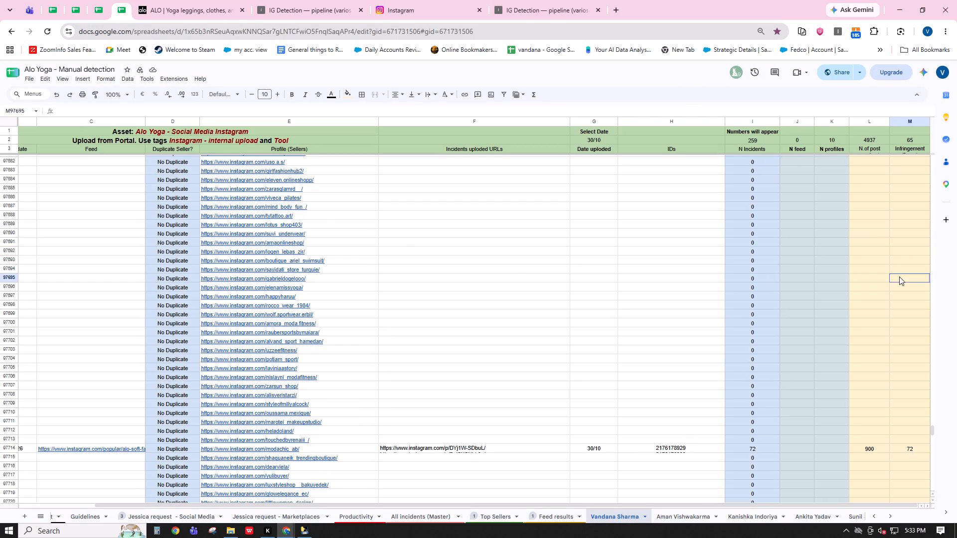
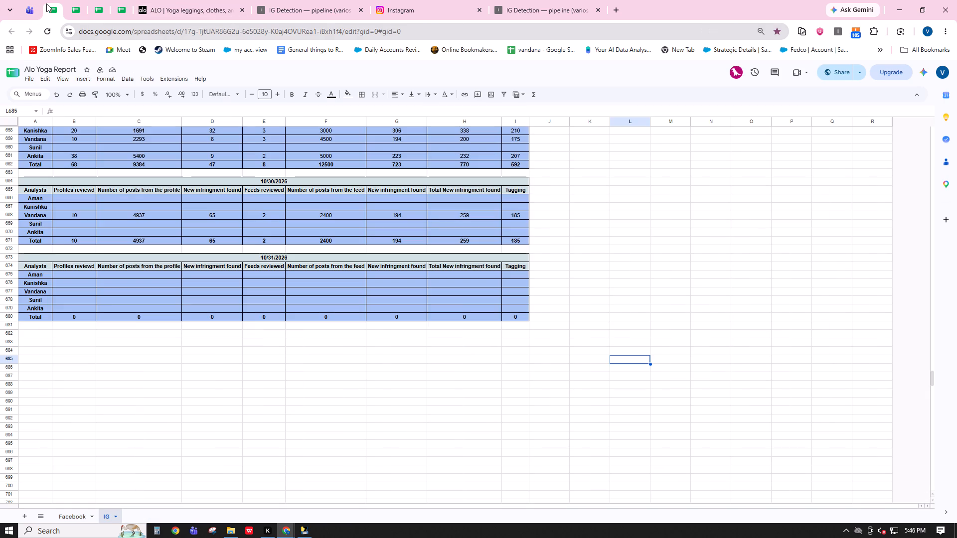
Set Ankita's feeds reviewed to 1 in the 10/30/2026 table of the Alo Yoga report.
triple_click(82, 232)
click(82, 232)
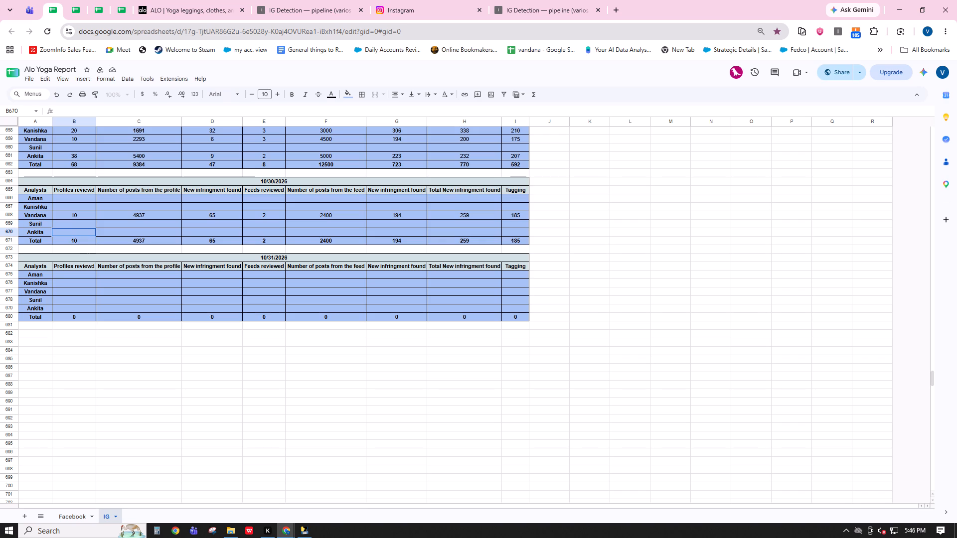
click(265, 227)
click(270, 234)
key(1)
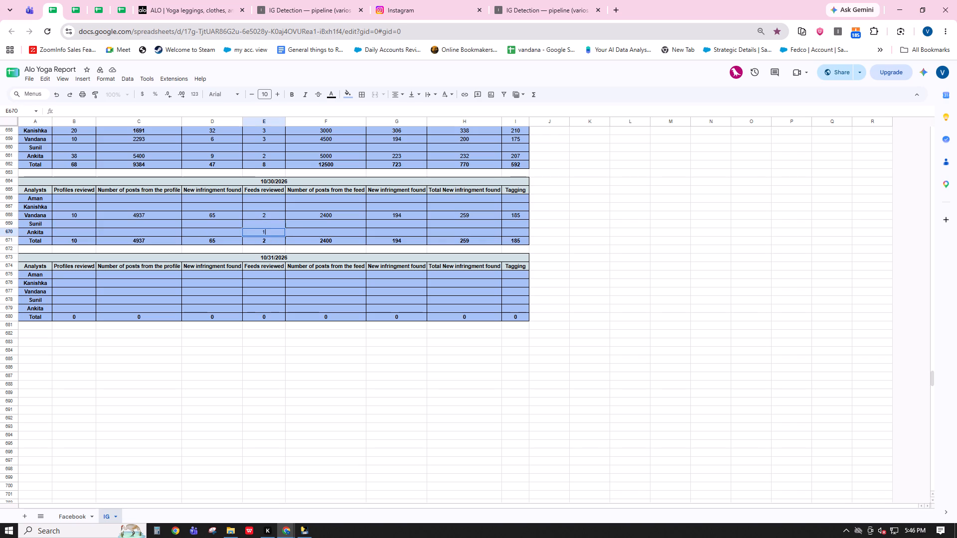
key(Right)
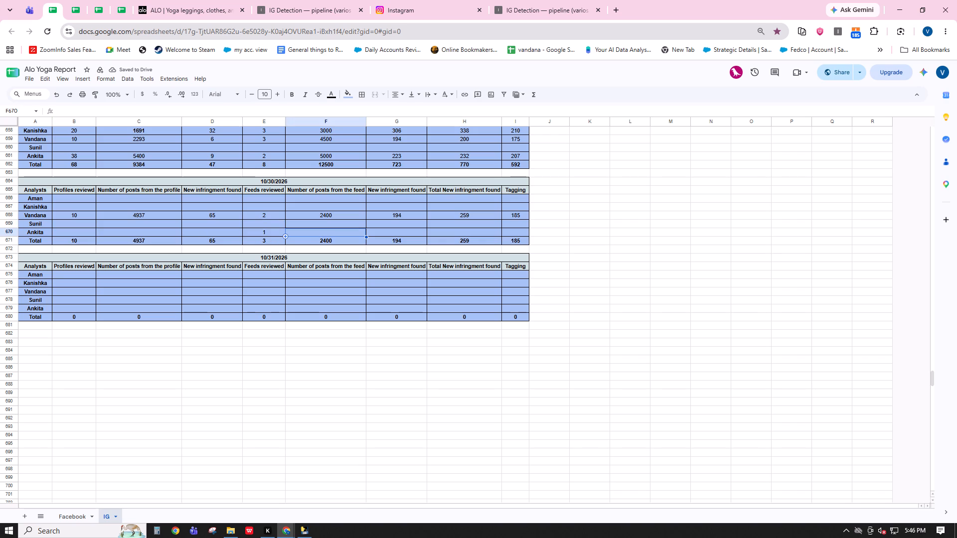
Enter 229 new infringements from the feed and 3000 posts from the feed in Ankita's 10/30/2026 row.
key(Left)
key(Left)
key(Left)
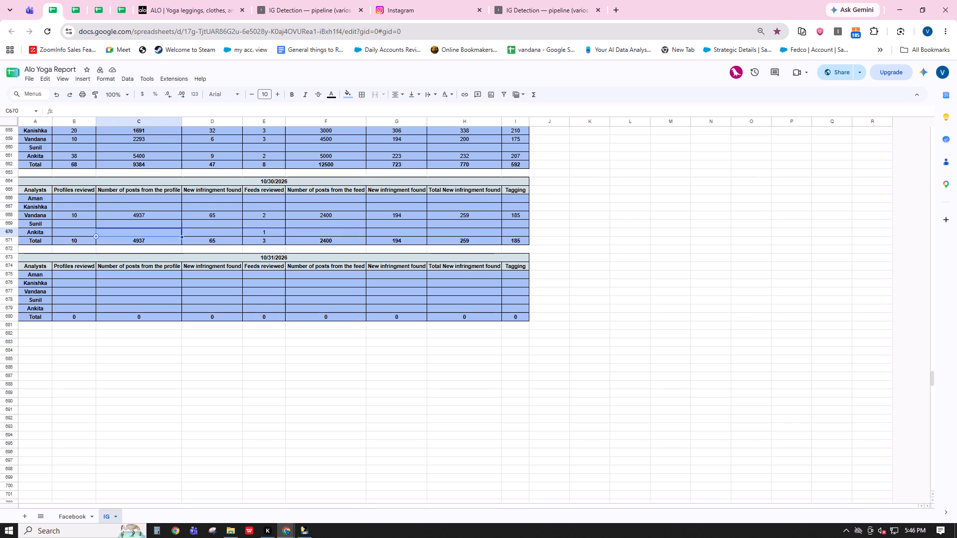
key(Left)
key(Left)
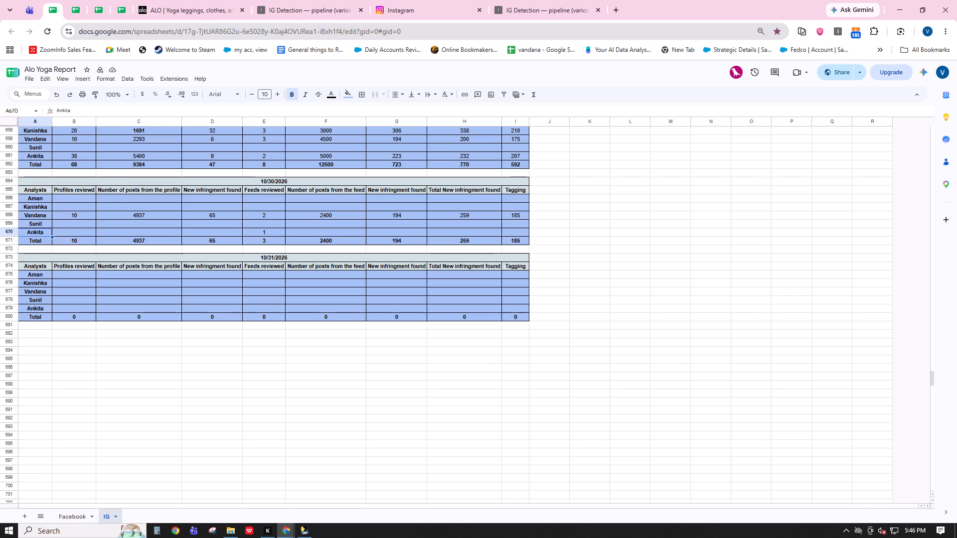
key(Right)
key(Right)
key(Right)
key(Right)
key(Right)
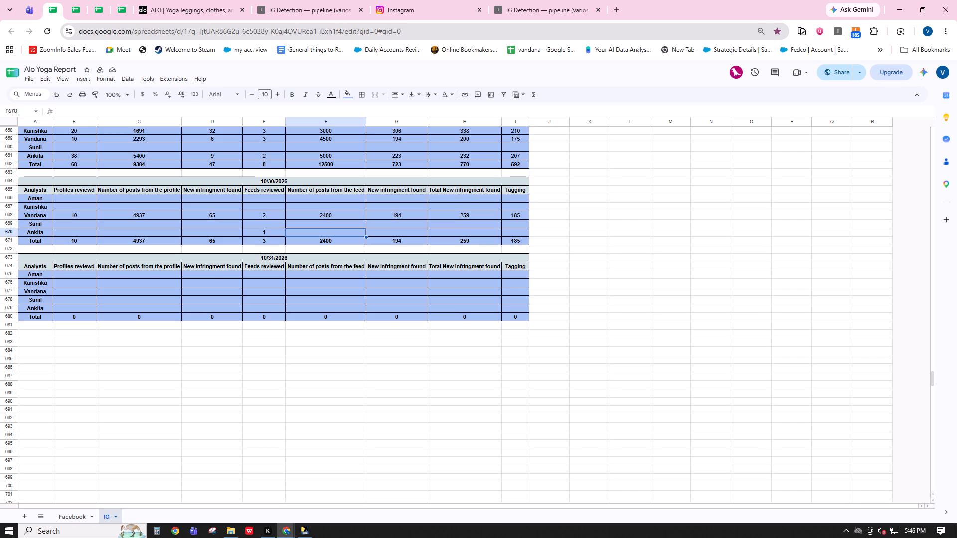
key(Right)
text(229)
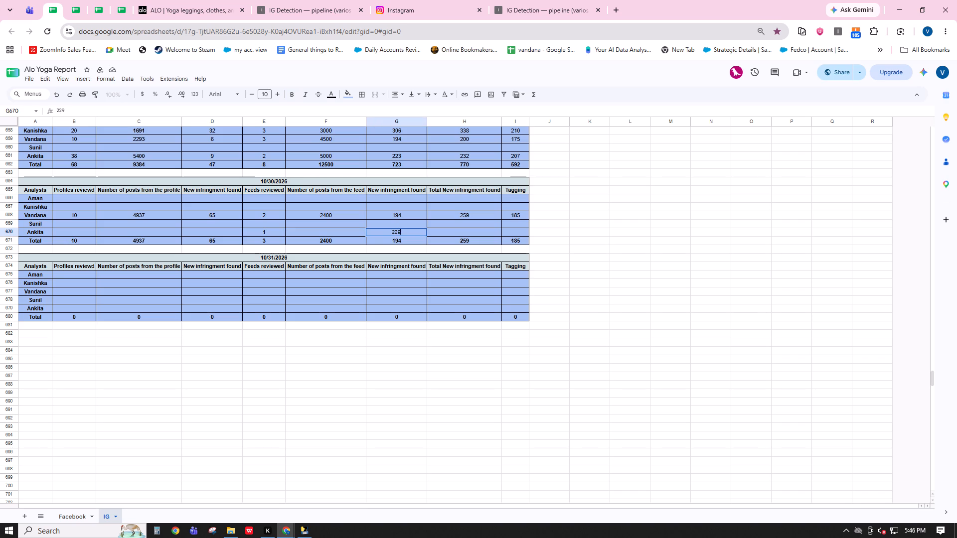
key(Left)
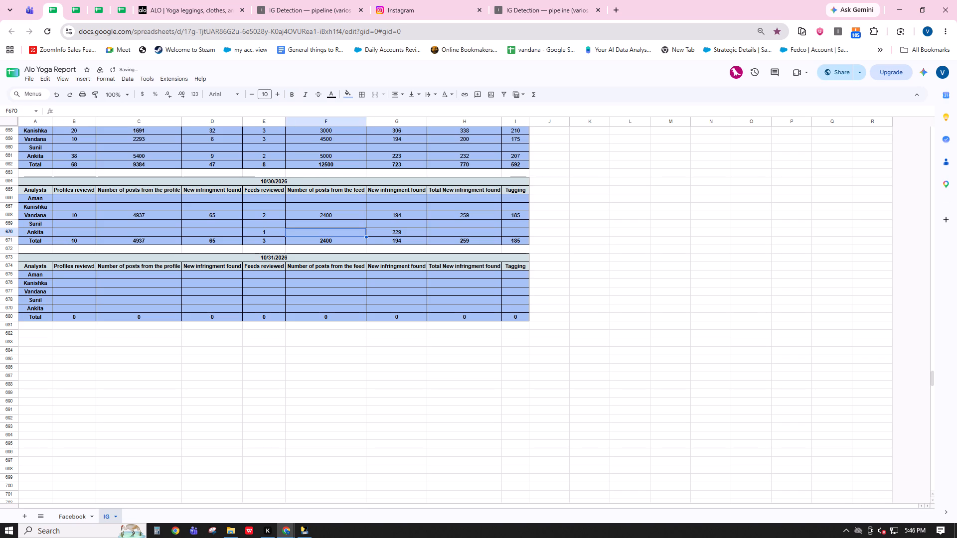
text(3000)
key(Right)
Set Ankita's total new infringements found for 10/30/2026 to 240.
key(Right)
key(Right)
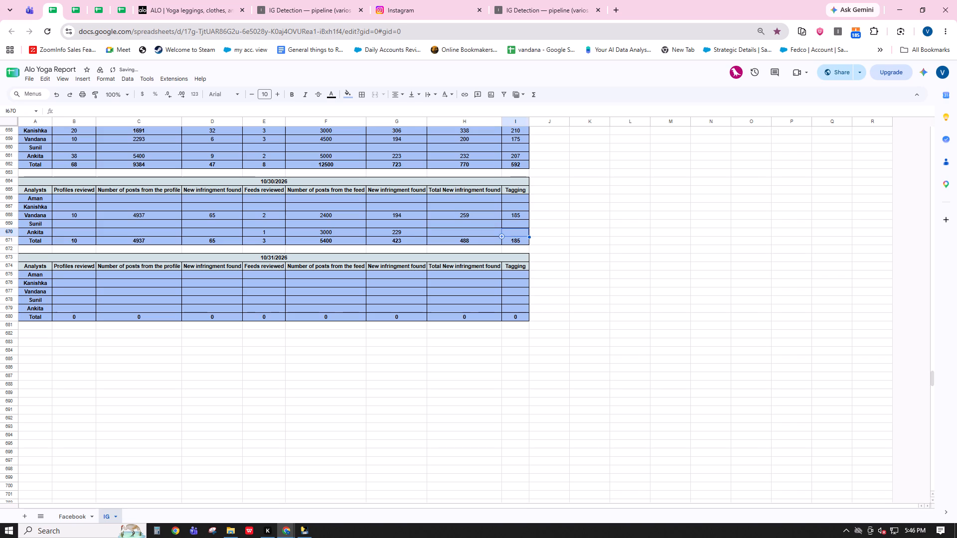
key(Left)
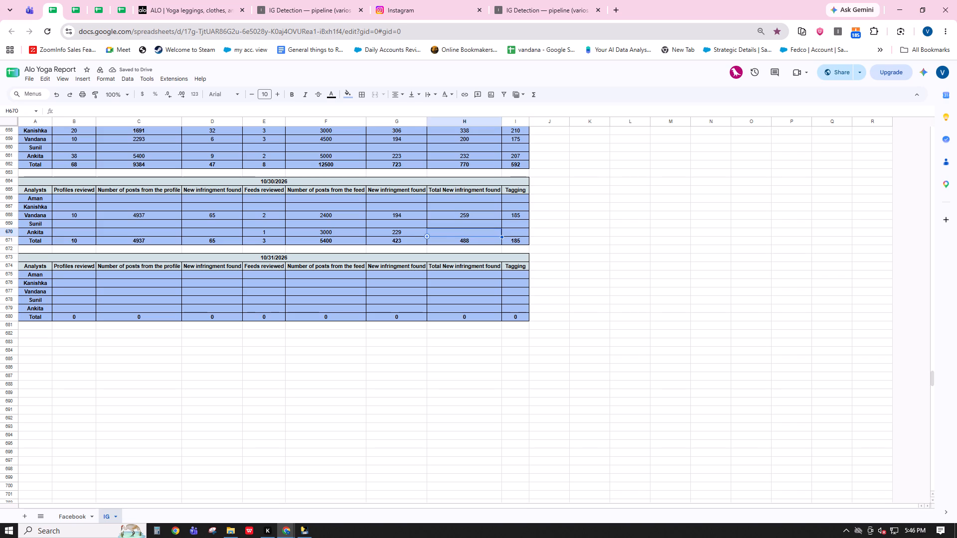
text(240)
key(Left)
Enter Ankita's 10/30/2026 profile figures: 8 profiles reviewed, 800 posts from the profile and 11 new infringements.
key(Left)
key(Left)
key(Left)
key(Left)
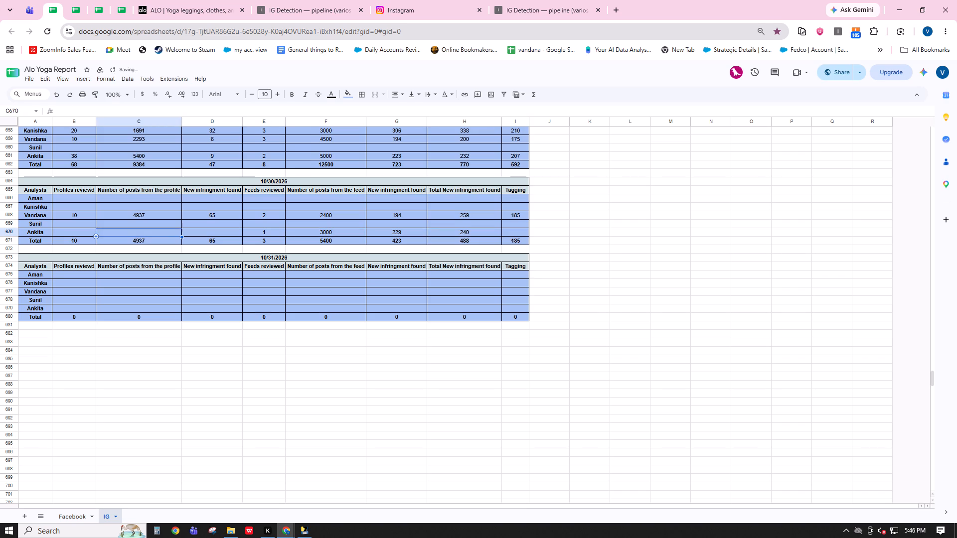
key(Left)
key(8)
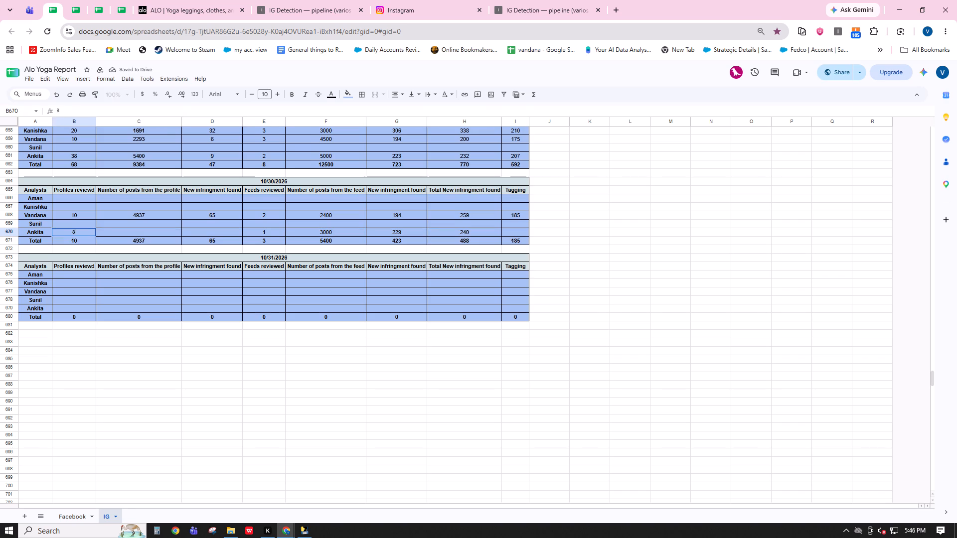
key(Right)
text(800)
key(Right)
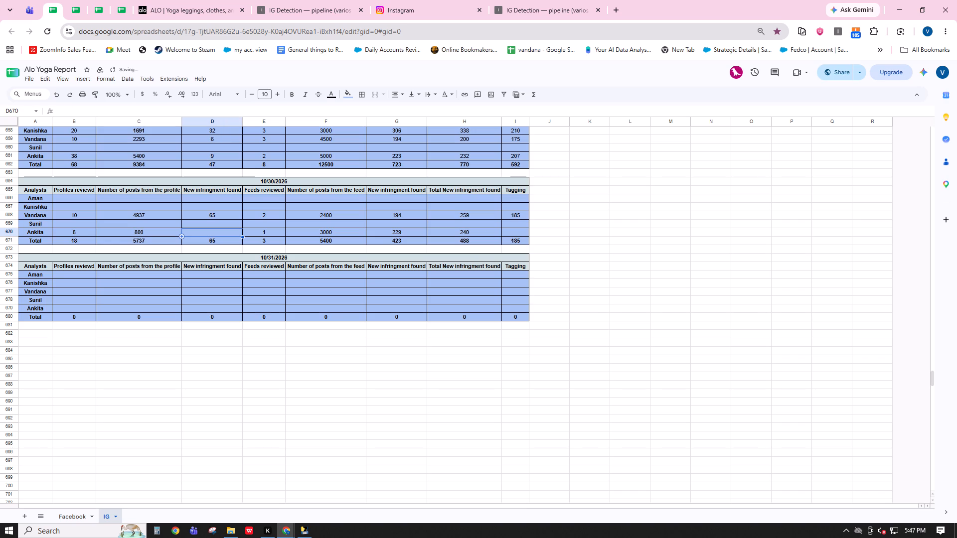
text(11)
key(Right)
Set Ankita's tagging figure for 10/30/2026 to 202.
key(Right)
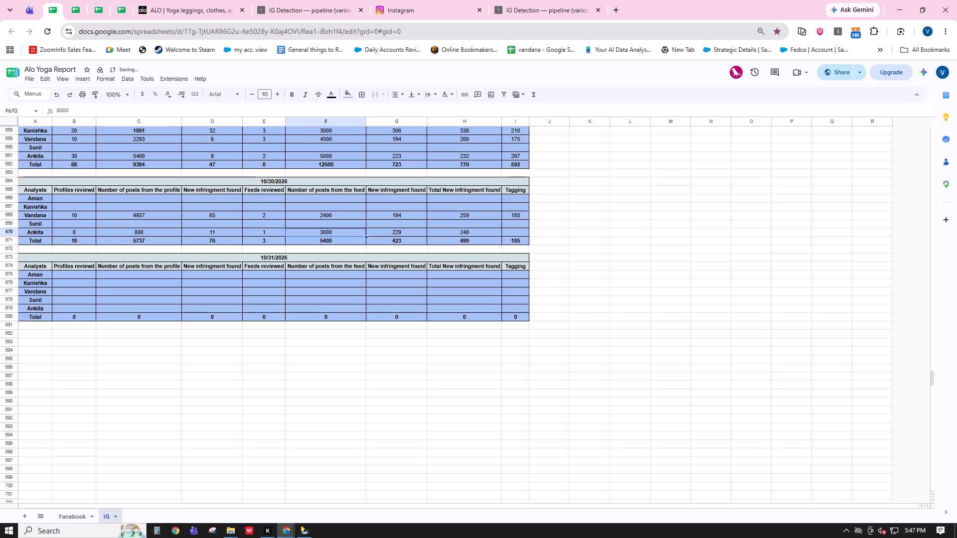
key(Right)
key(Right)
key(Right)
key(Right)
key(Right)
key(Left)
key(Left)
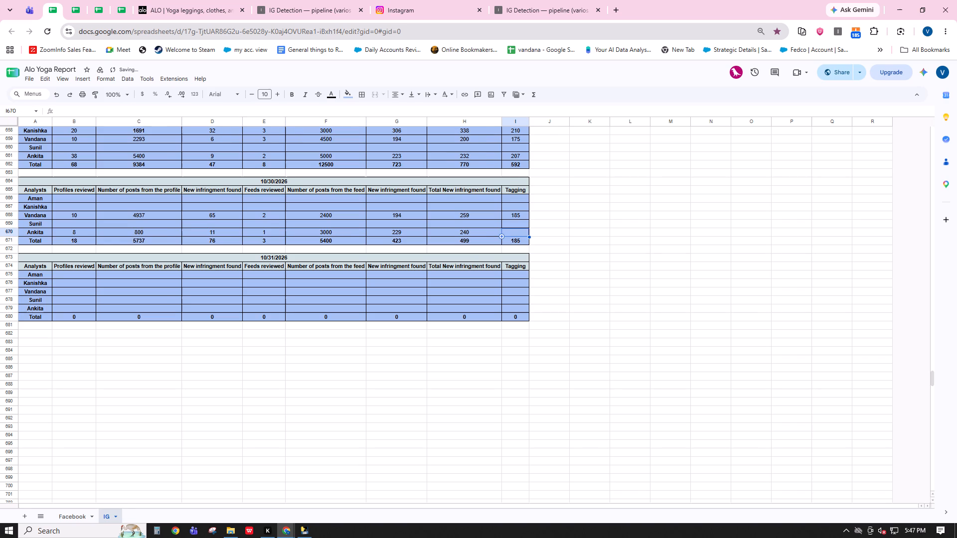
text(202)
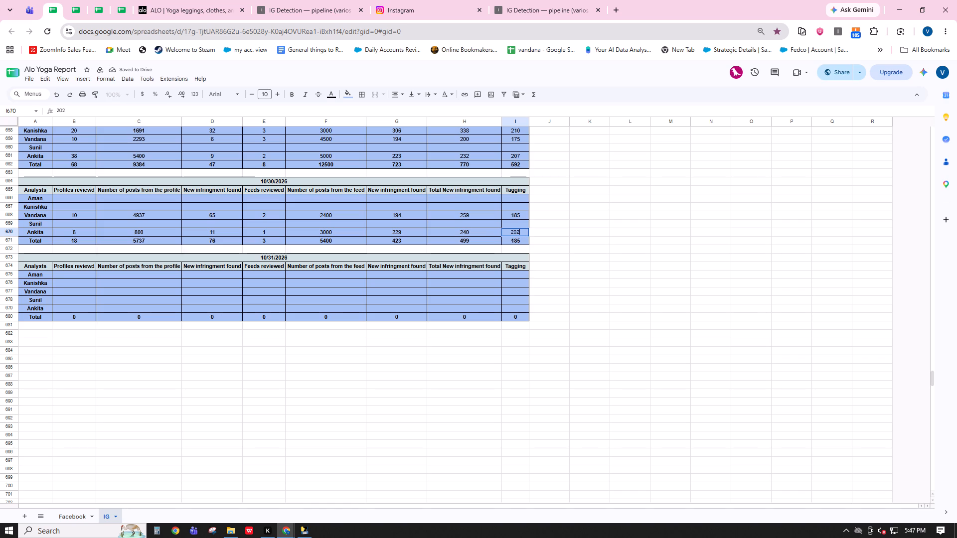
key(Return)
key(Up)
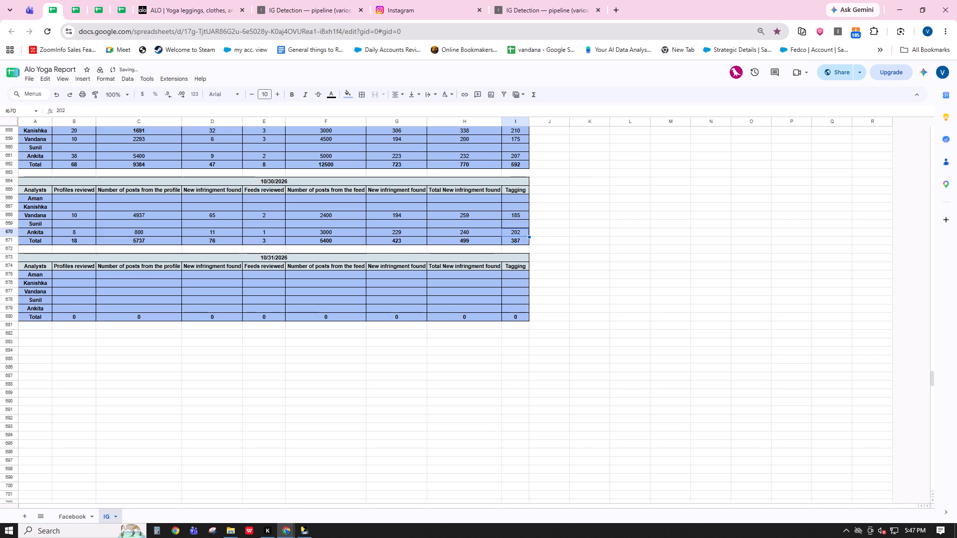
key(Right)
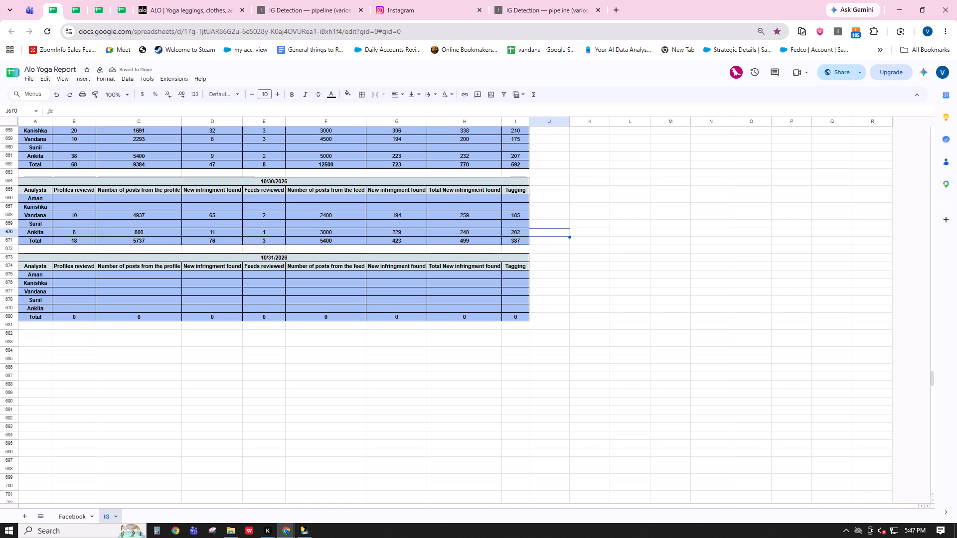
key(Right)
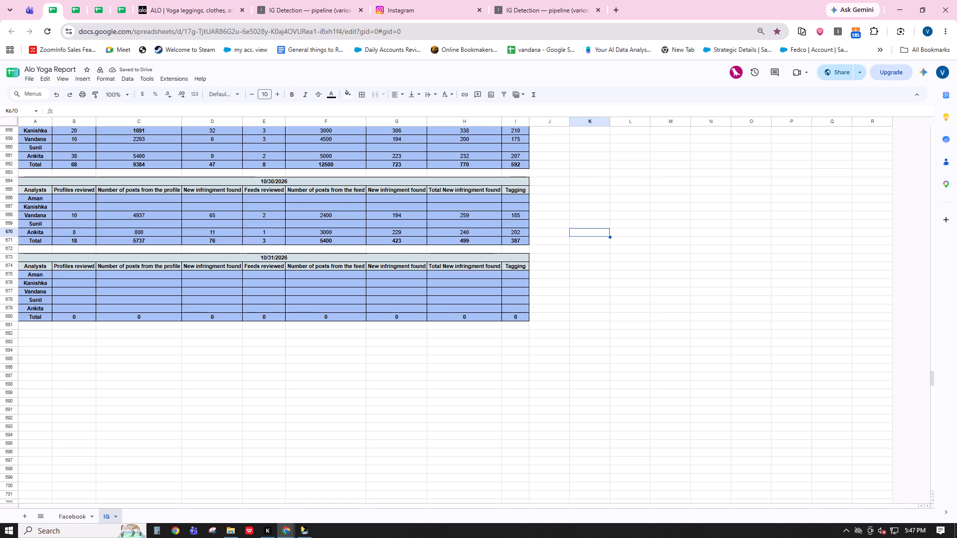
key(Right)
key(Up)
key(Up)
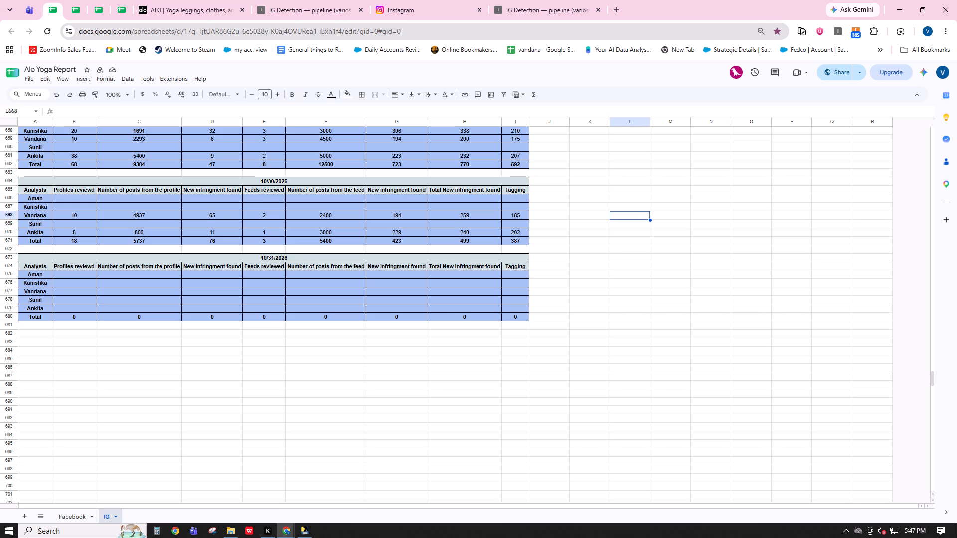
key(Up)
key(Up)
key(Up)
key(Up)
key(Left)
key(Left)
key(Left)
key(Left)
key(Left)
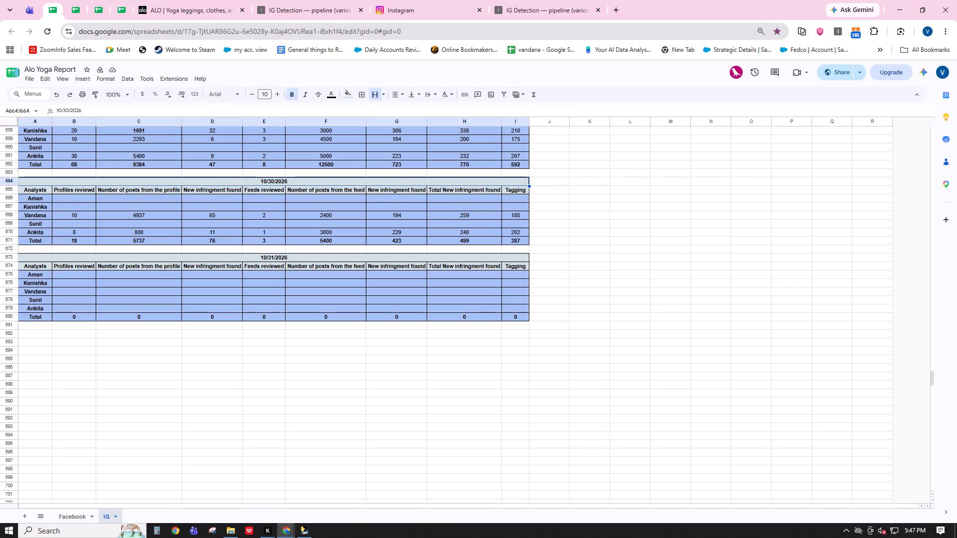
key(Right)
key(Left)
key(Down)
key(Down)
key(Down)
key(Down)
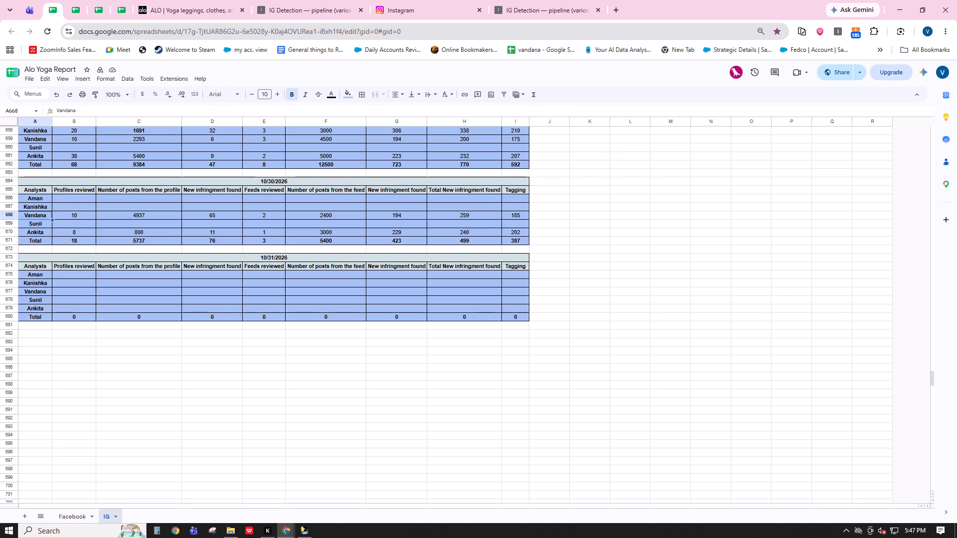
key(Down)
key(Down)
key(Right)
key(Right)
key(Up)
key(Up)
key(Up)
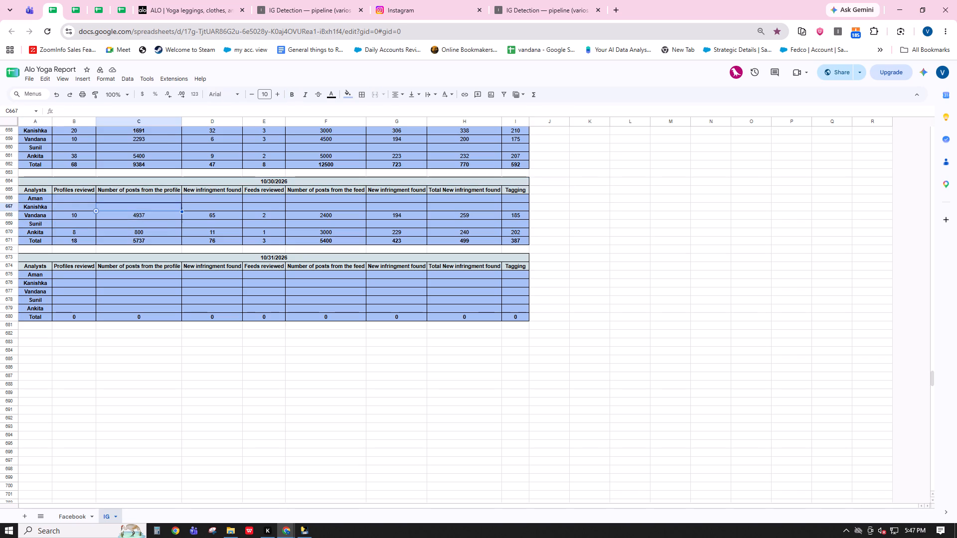
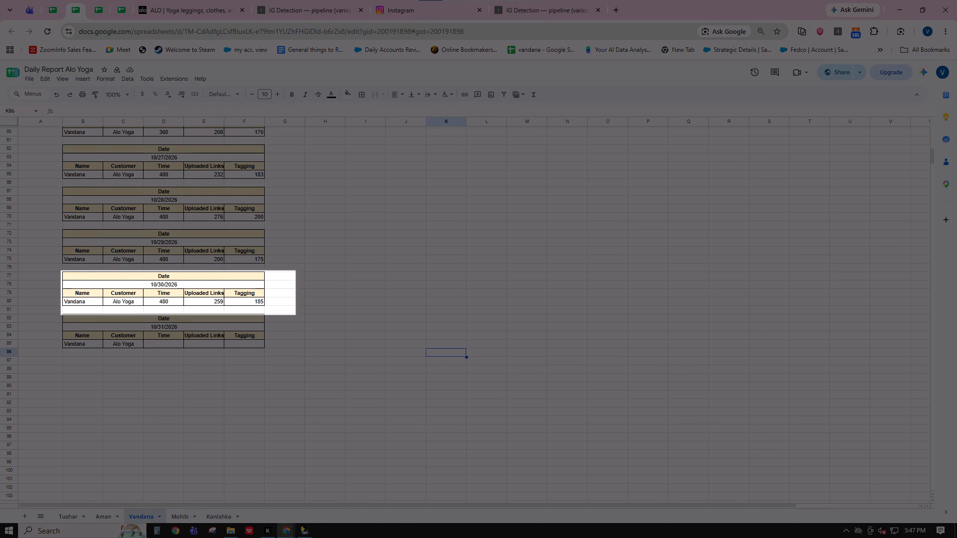
Capture a snip of Vandana's 10/30/2026 Alo Yoga report table and copy the image from Snip & Sketch to the clipboard.
drag(295, 314, 265, 306)
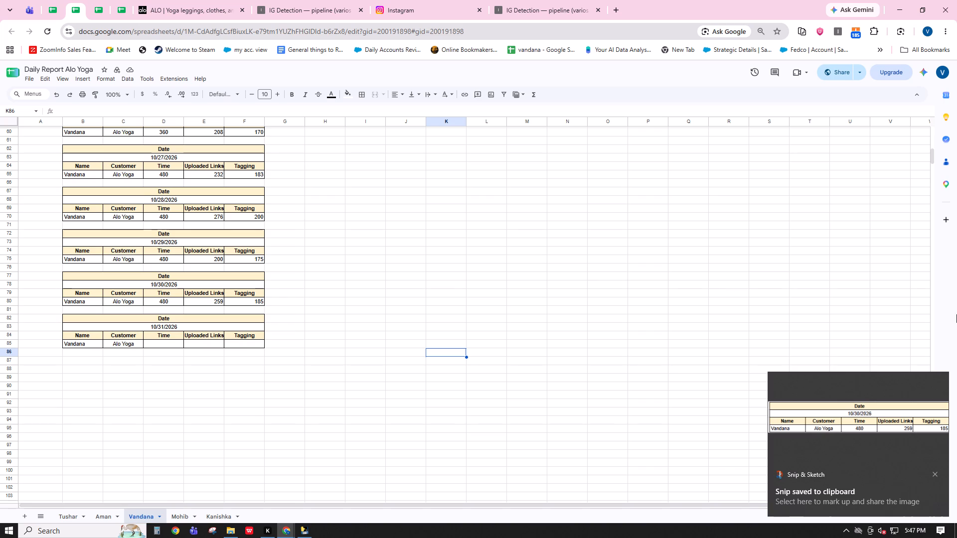
click(892, 412)
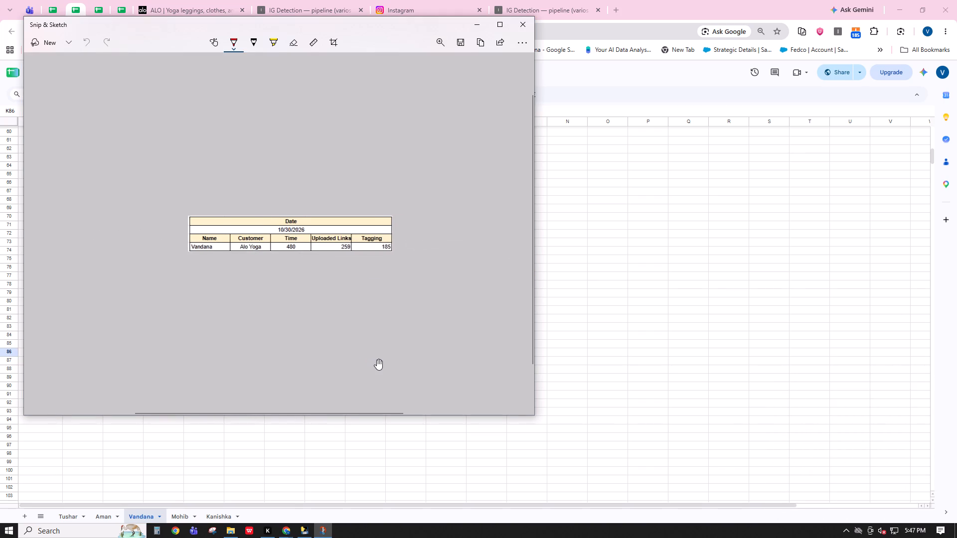
key(ctrl+c)
key(ctrl+c)
key(ctrl+c)
key(ctrl+c)
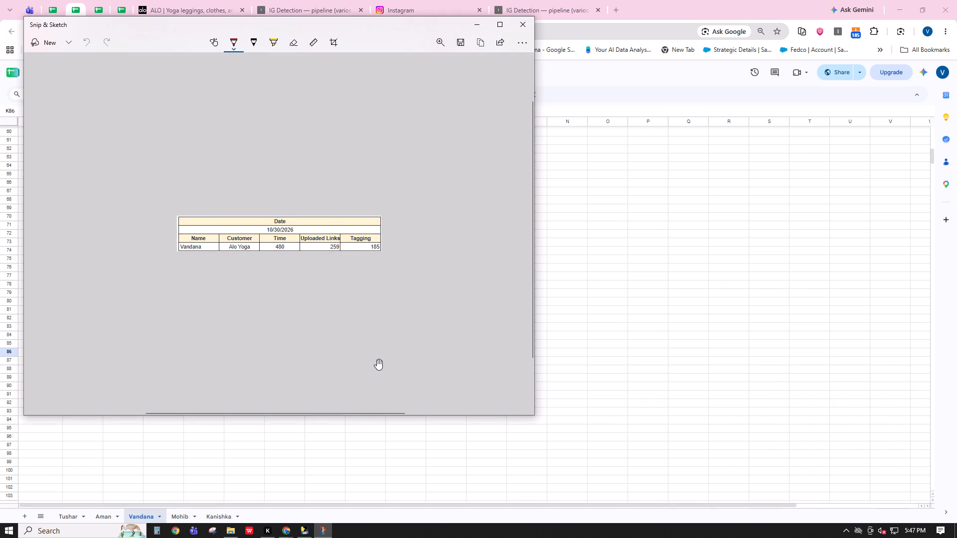
key(ctrl+c)
key(ctrl+c)
click(481, 26)
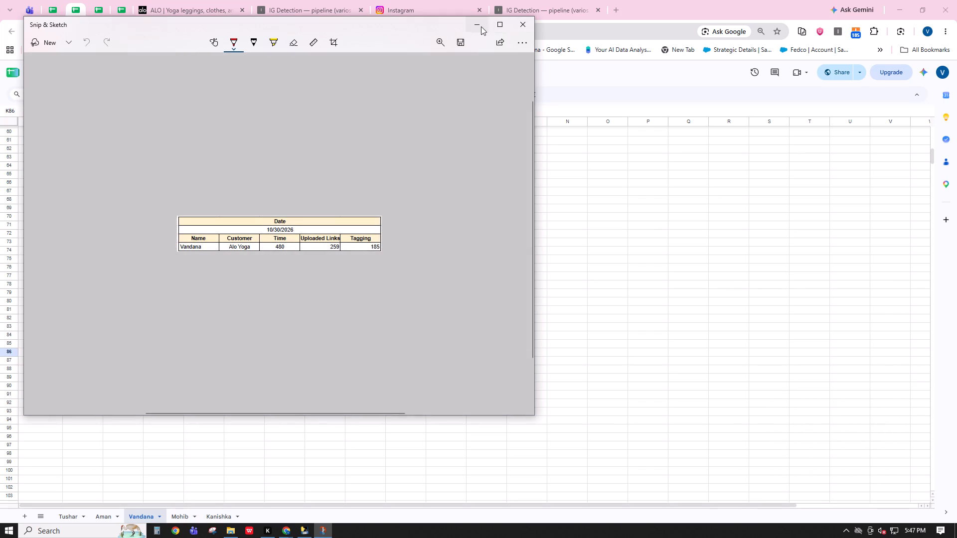
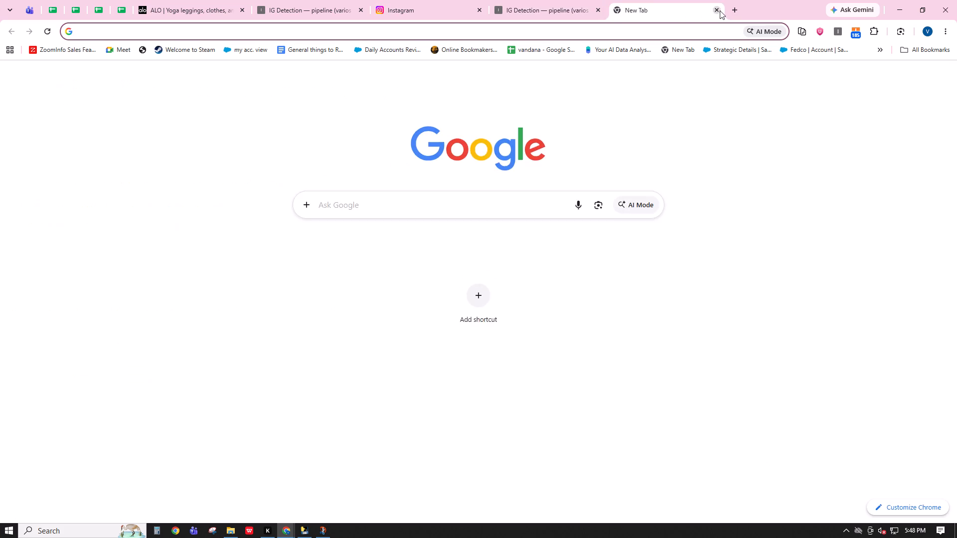
Close the empty New Tab page in the browser.
click(720, 10)
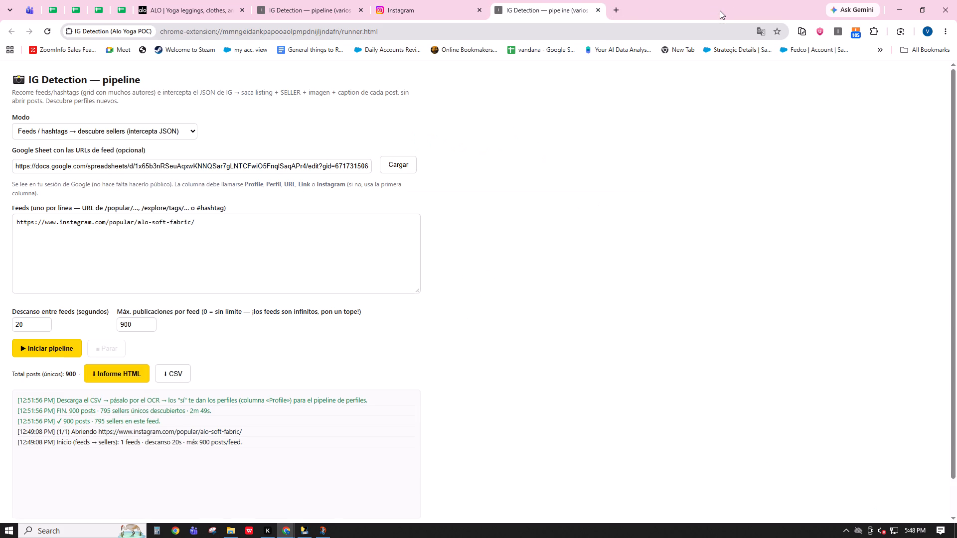